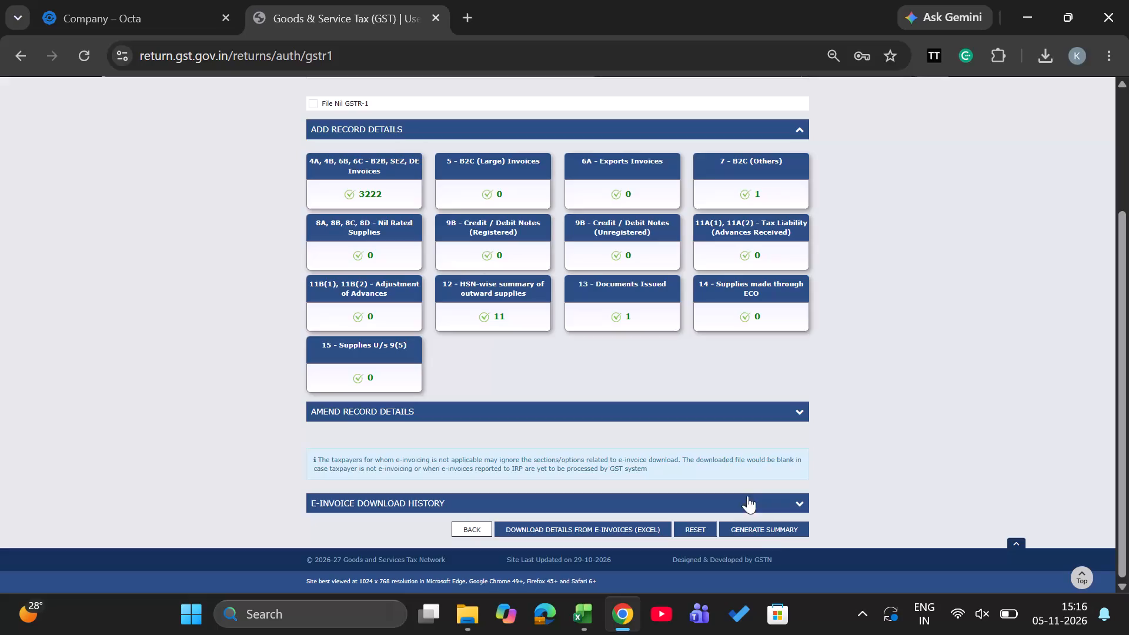
Generate the GSTR-1 summary for the October 2026-27 period and refresh the return's status.
{"action": "left_click", "coordinate": [778, 529]}
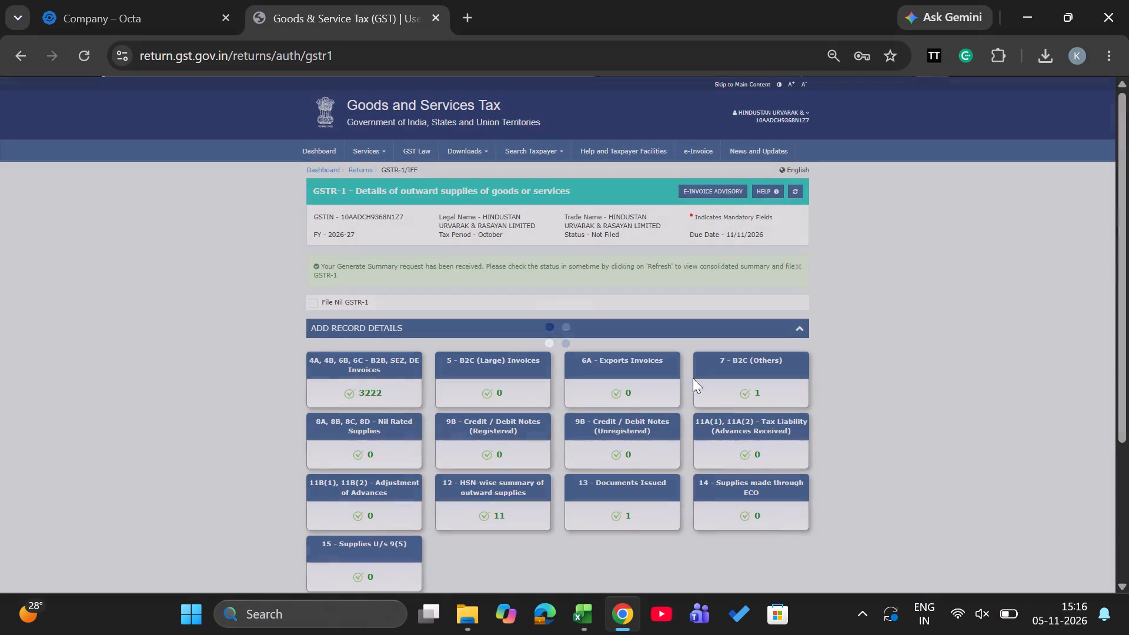
{"action": "left_click", "coordinate": [794, 193]}
{"action": "scroll", "coordinate": [741, 356], "scroll_direction": "down", "scroll_amount": 2}
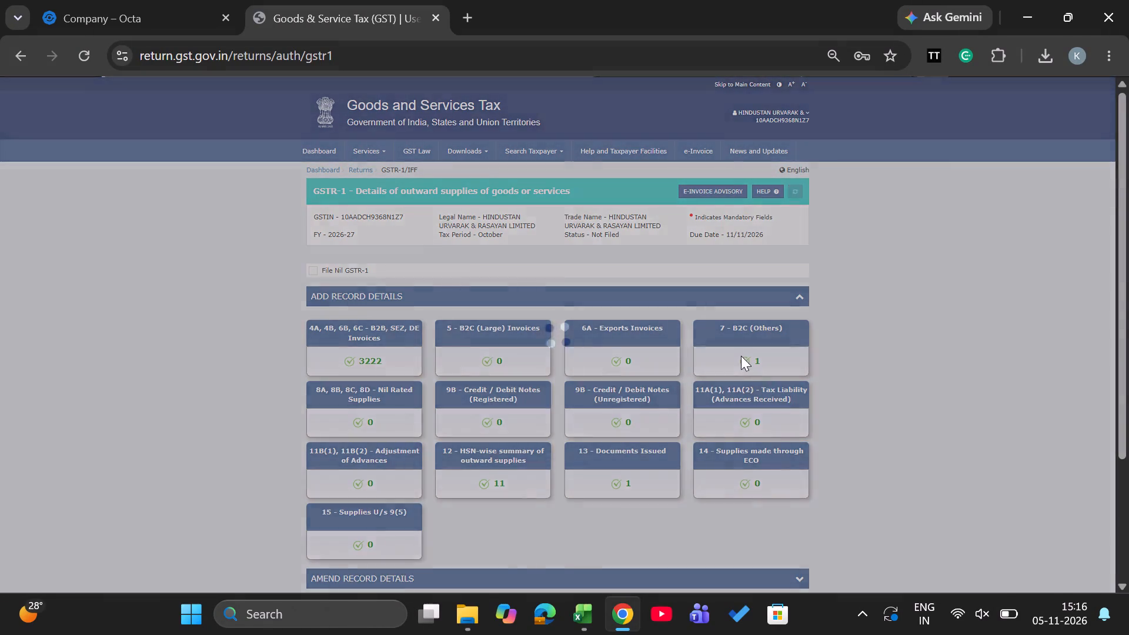
{"action": "scroll", "coordinate": [741, 356], "scroll_direction": "down", "scroll_amount": 3}
{"action": "scroll", "coordinate": [755, 410], "scroll_direction": "up", "scroll_amount": 2}
{"action": "scroll", "coordinate": [755, 410], "scroll_direction": "down", "scroll_amount": 3}
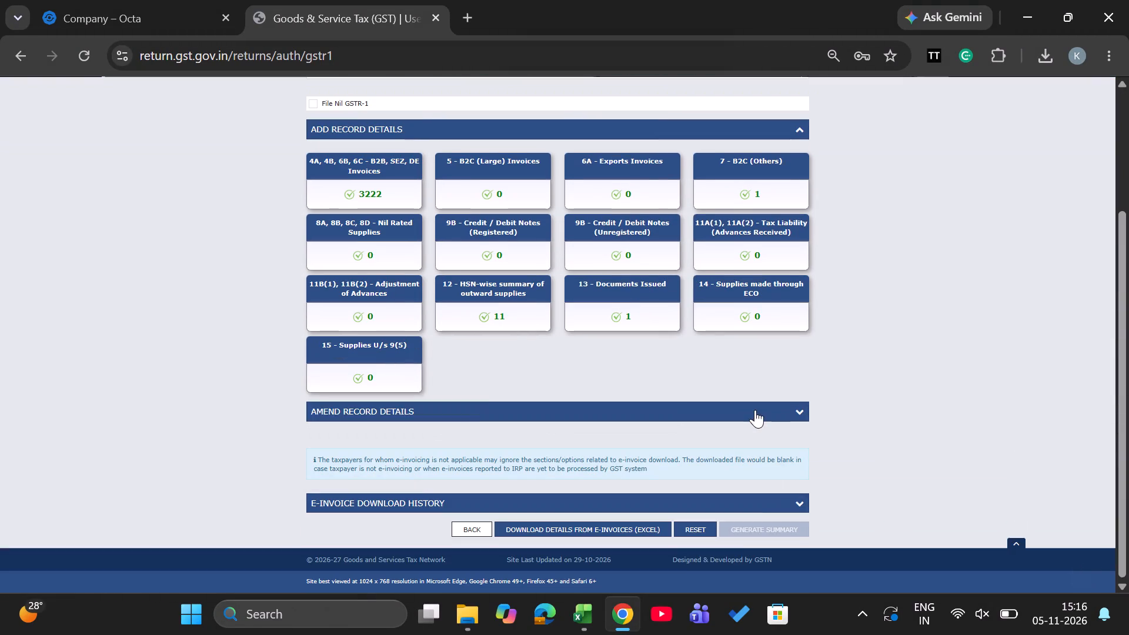
{"action": "left_click", "coordinate": [743, 522]}
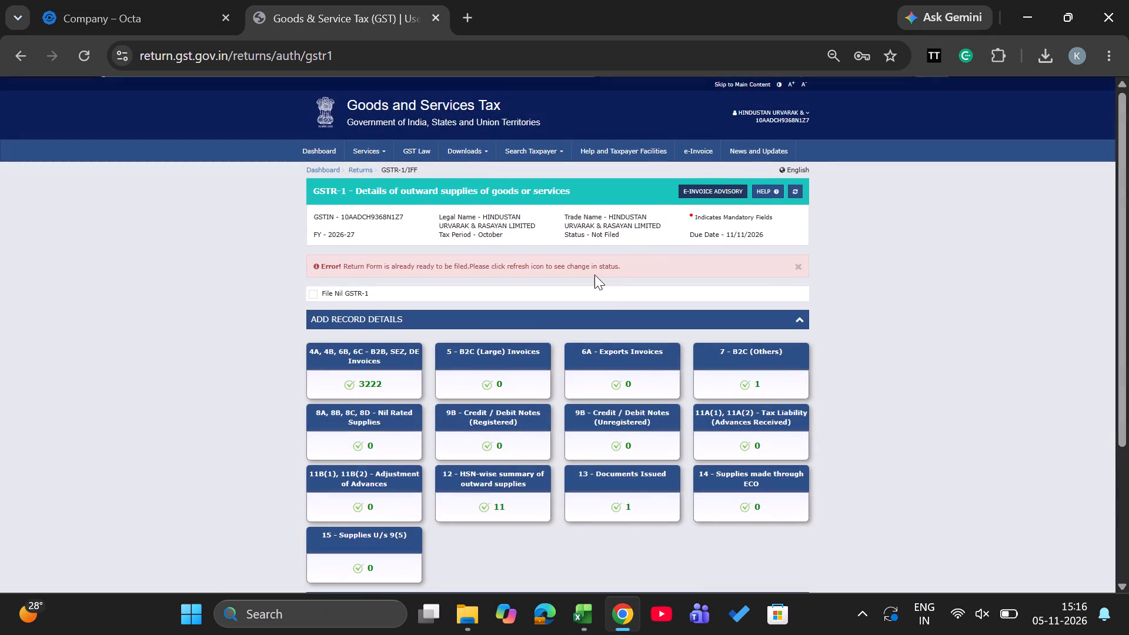
{"action": "left_click", "coordinate": [799, 190]}
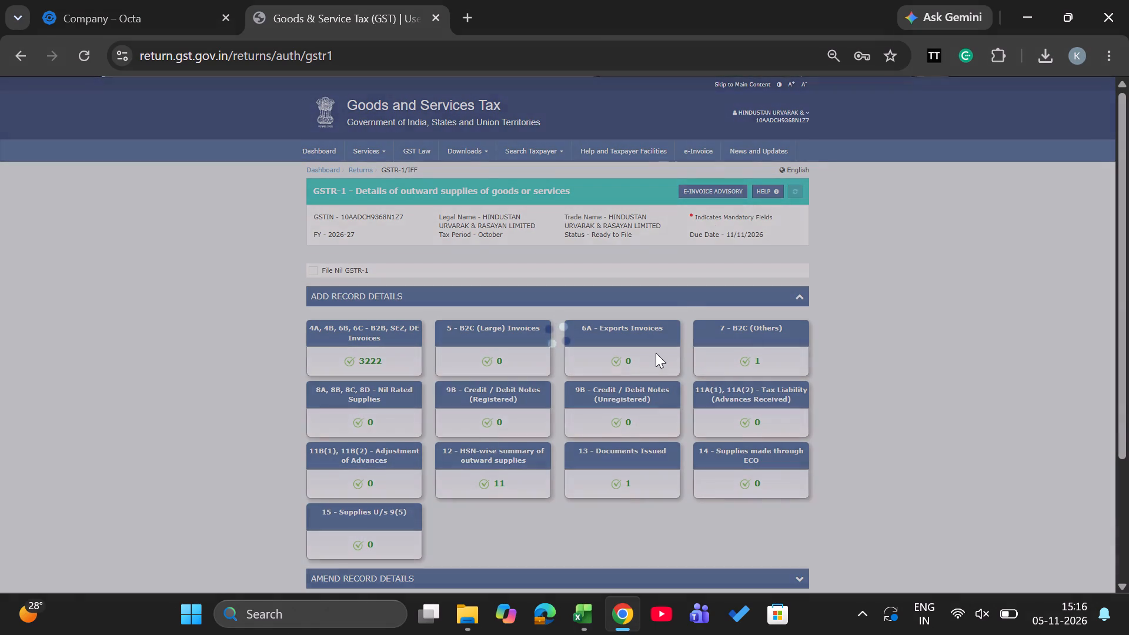
Proceed to the consolidated file/summary page of the October GSTR-1 return.
{"action": "scroll", "coordinate": [656, 353], "scroll_direction": "down", "scroll_amount": 5}
{"action": "left_click", "coordinate": [733, 531]}
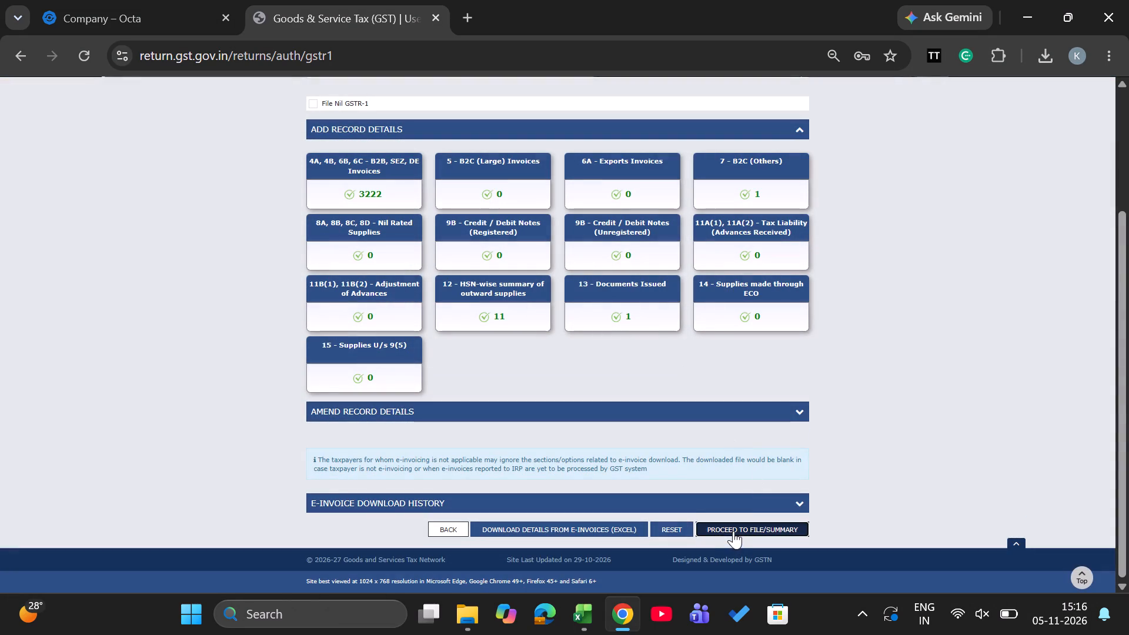
Examine the consolidated GSTR-1 summary, from the advances and HSN-wise tables to the total liability row.
{"action": "scroll", "coordinate": [596, 453], "scroll_direction": "down", "scroll_amount": 14}
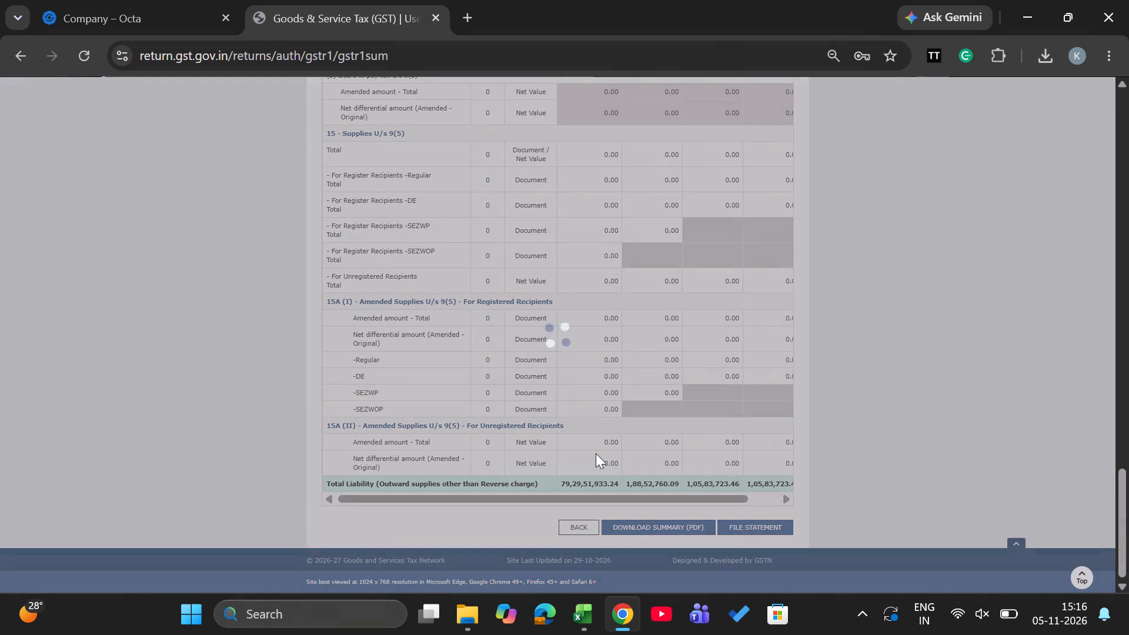
{"action": "scroll", "coordinate": [596, 453], "scroll_direction": "up", "scroll_amount": 3}
{"action": "scroll", "coordinate": [596, 453], "scroll_direction": "down", "scroll_amount": 1}
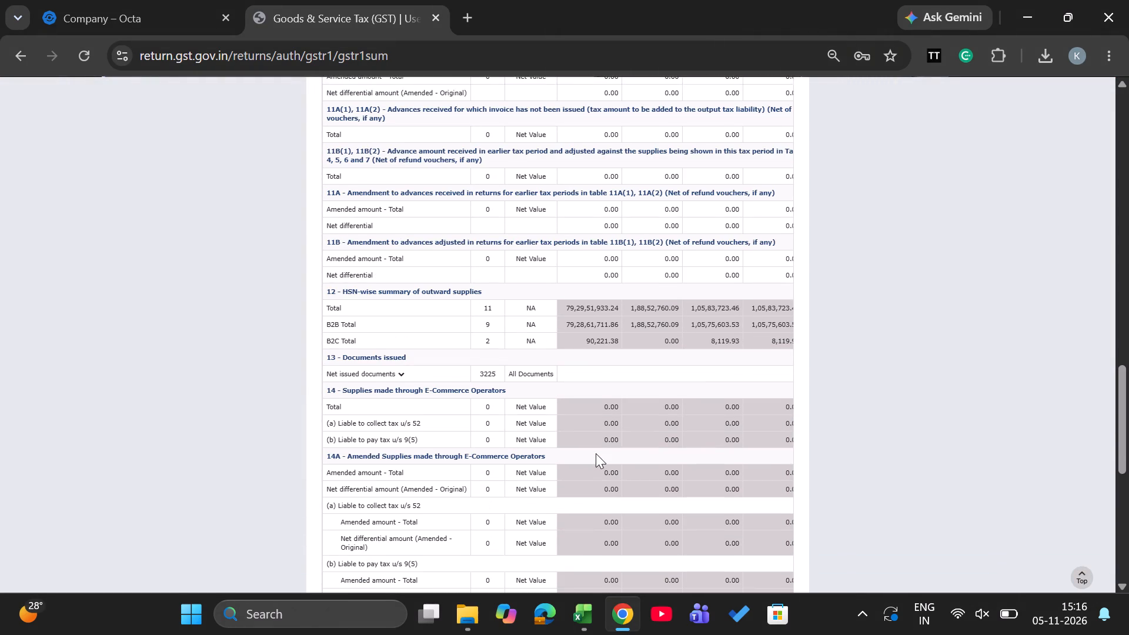
{"action": "scroll", "coordinate": [596, 453], "scroll_direction": "down", "scroll_amount": 1}
{"action": "scroll", "coordinate": [596, 453], "scroll_direction": "up", "scroll_amount": 4}
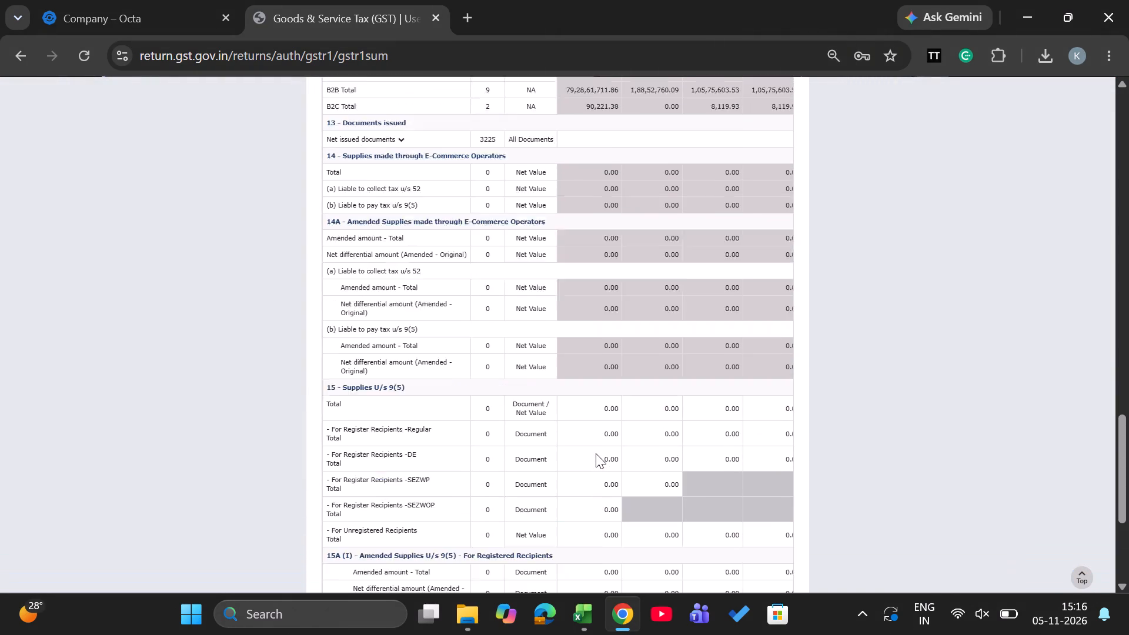
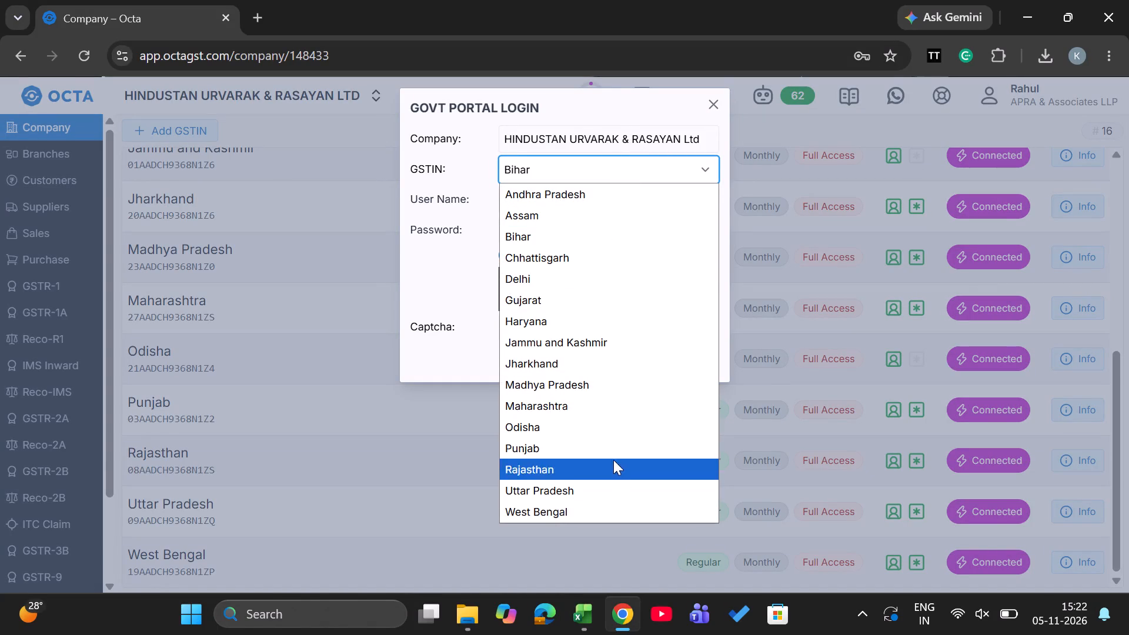
Log in to the government portal for the Chhattisgarh GSTIN, open the GST website and dismiss its announcement banner.
{"action": "left_click", "coordinate": [582, 253]}
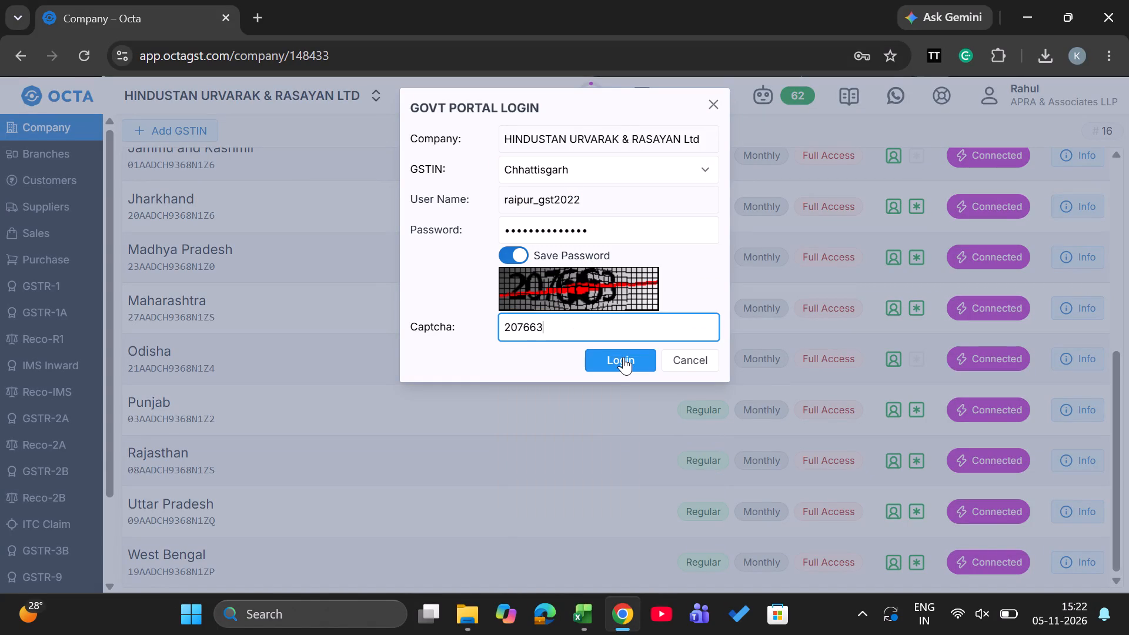
{"action": "left_click", "coordinate": [623, 357]}
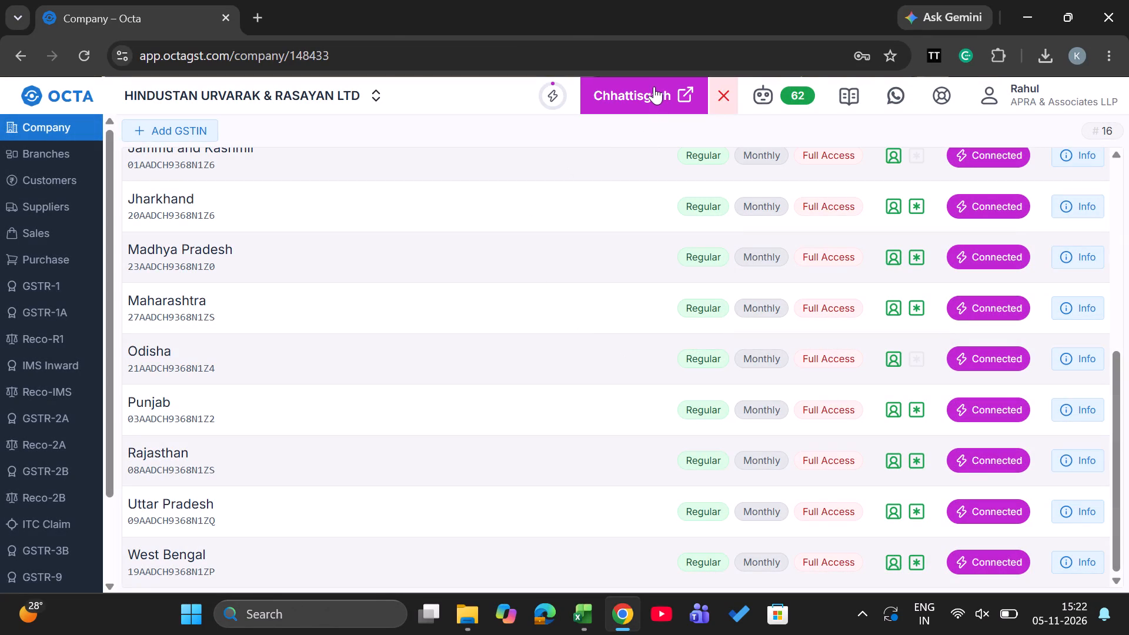
{"action": "left_click", "coordinate": [654, 86]}
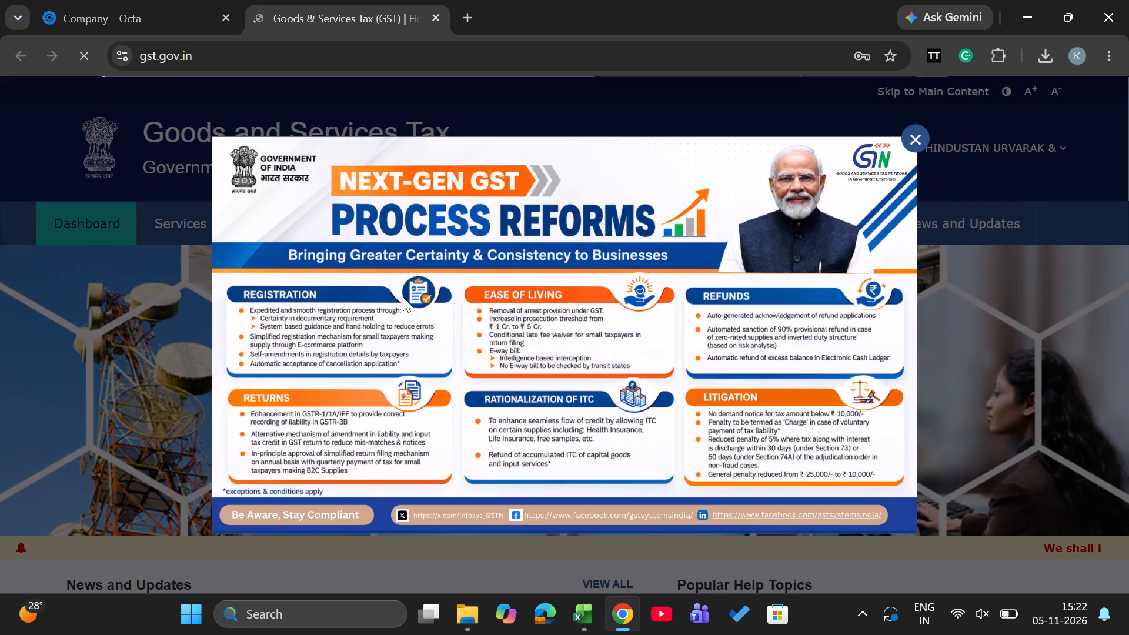
{"action": "left_click", "coordinate": [916, 142]}
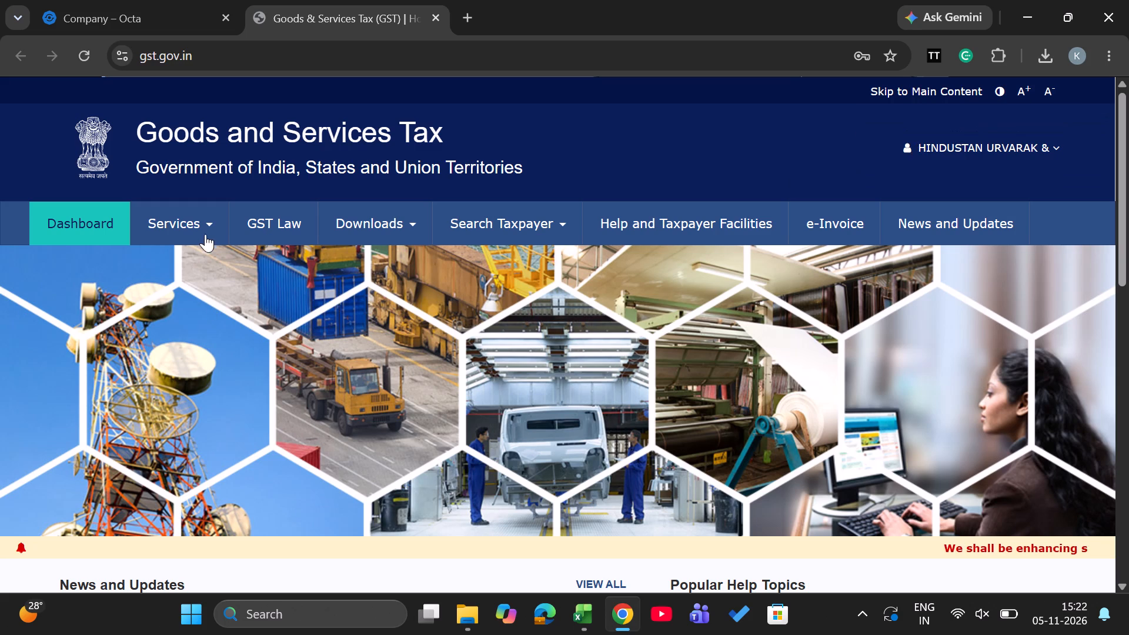
Open the returns dashboard and search for the 2026-27, Quarter 3 (Oct - Dec), October period.
{"action": "left_click", "coordinate": [205, 230]}
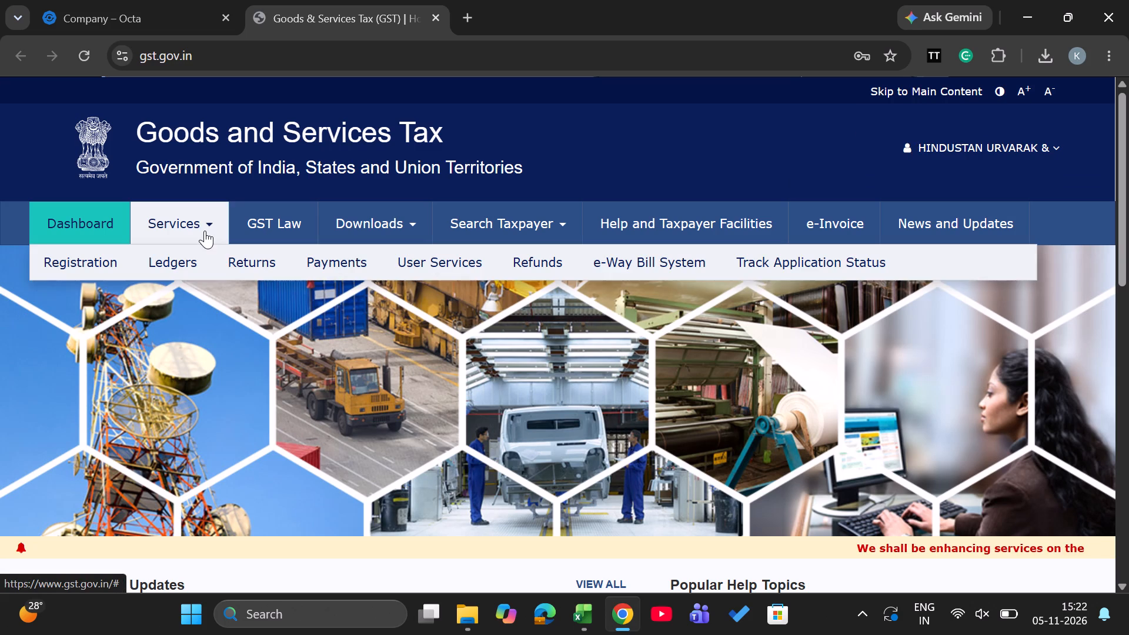
{"action": "left_click", "coordinate": [94, 309]}
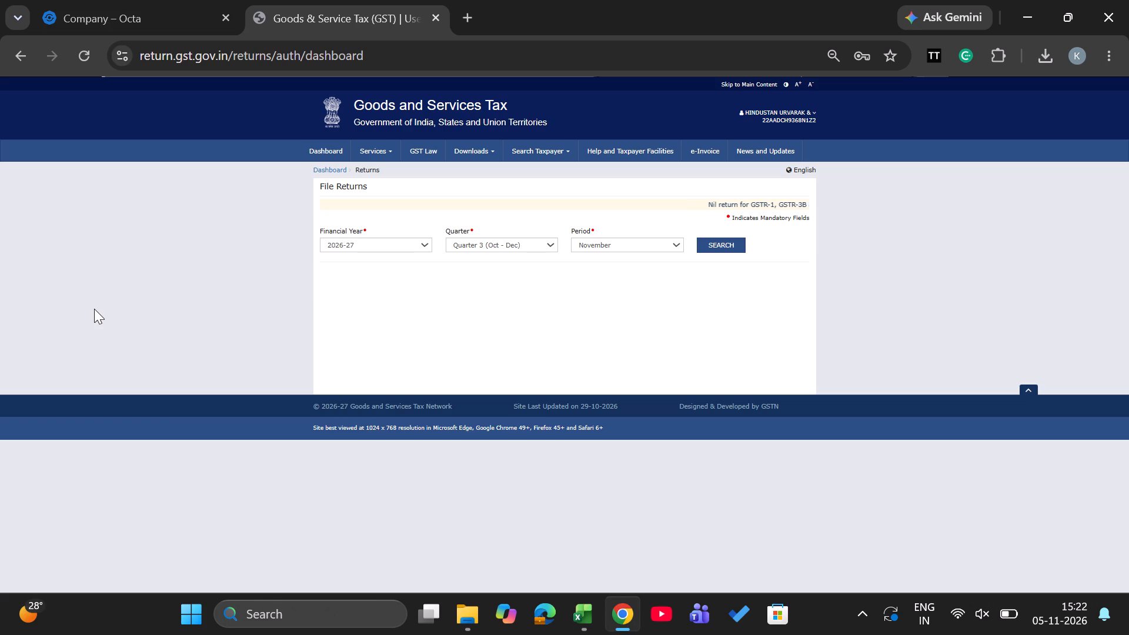
{"action": "left_click", "coordinate": [590, 248]}
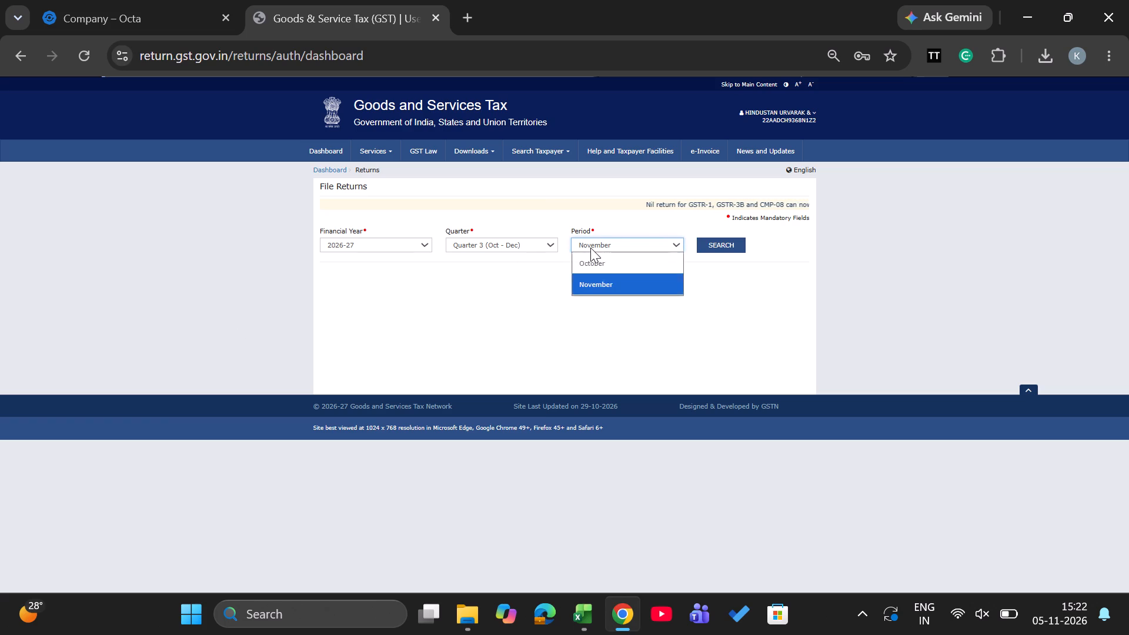
{"action": "left_click", "coordinate": [607, 261]}
{"action": "left_click", "coordinate": [726, 240]}
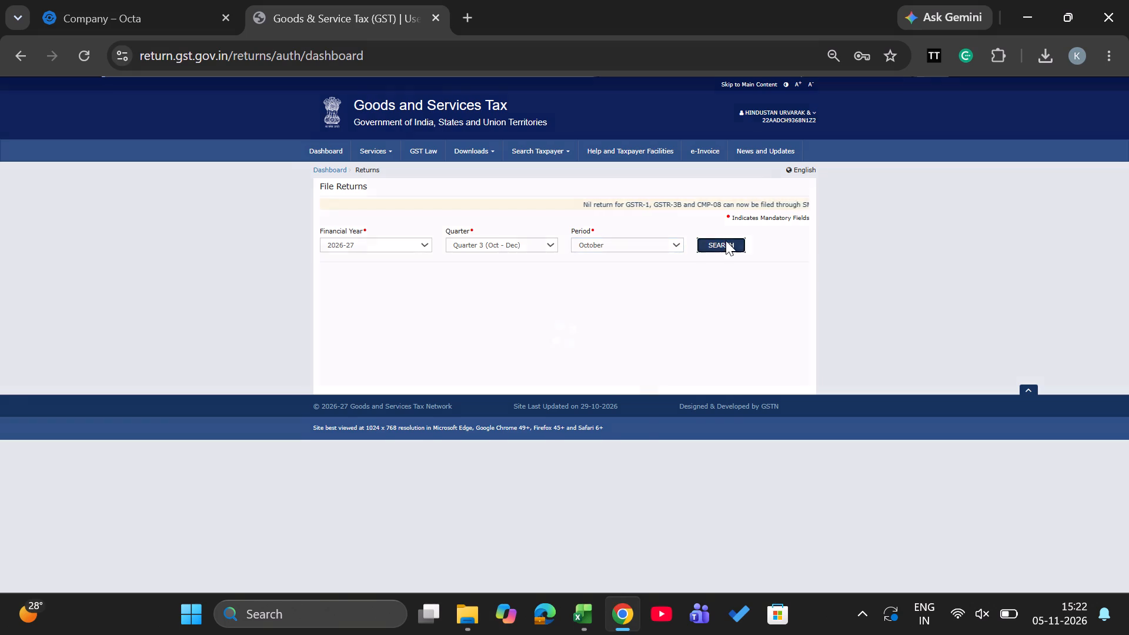
Open the October GSTR-1 return for outward supplies of goods or services.
{"action": "scroll", "coordinate": [491, 320], "scroll_direction": "down", "scroll_amount": 3}
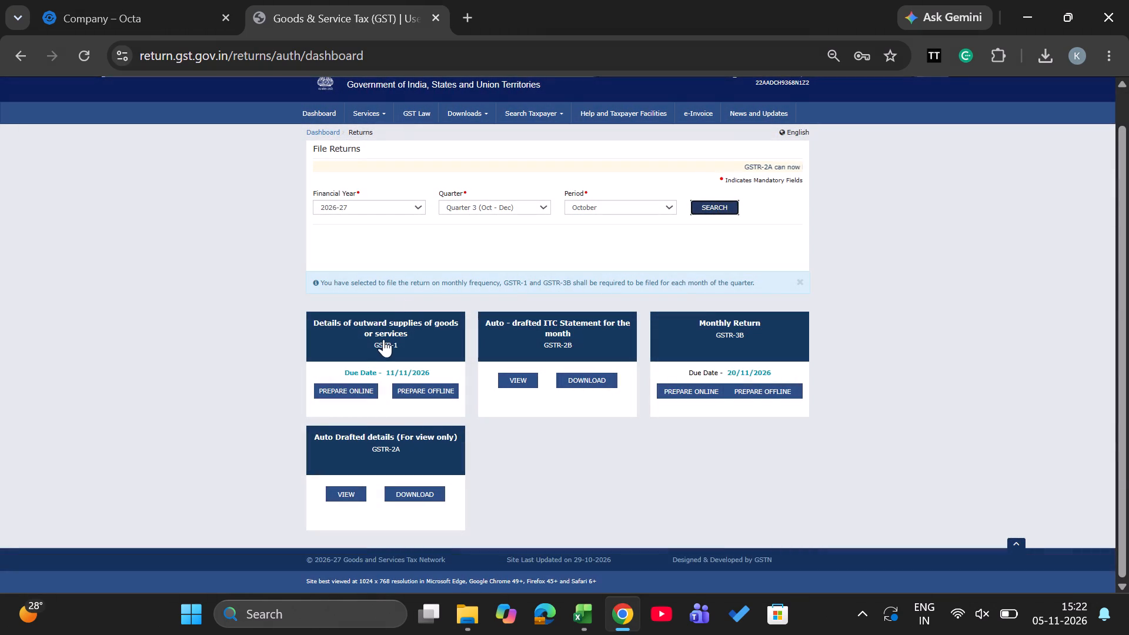
{"action": "left_click", "coordinate": [383, 339]}
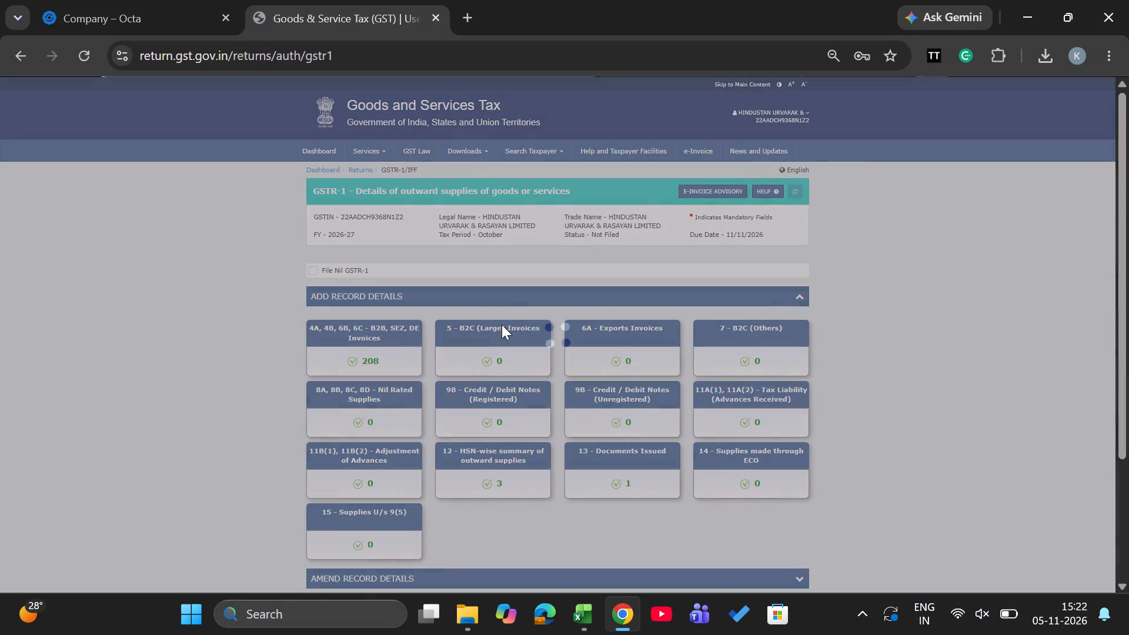
Examine the table 12 HSN-wise summary for both B2B and B2C supplies, and return to the GSTR-1 overview.
{"action": "scroll", "coordinate": [578, 410], "scroll_direction": "down", "scroll_amount": 4}
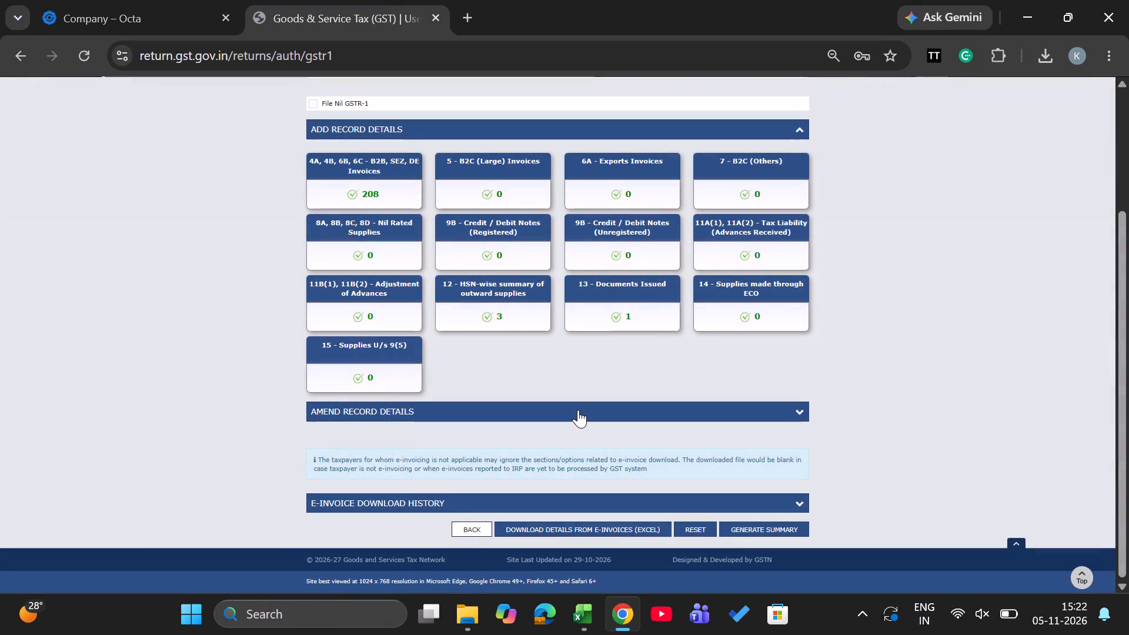
{"action": "scroll", "coordinate": [578, 410], "scroll_direction": "down", "scroll_amount": 1}
{"action": "left_click", "coordinate": [490, 290]}
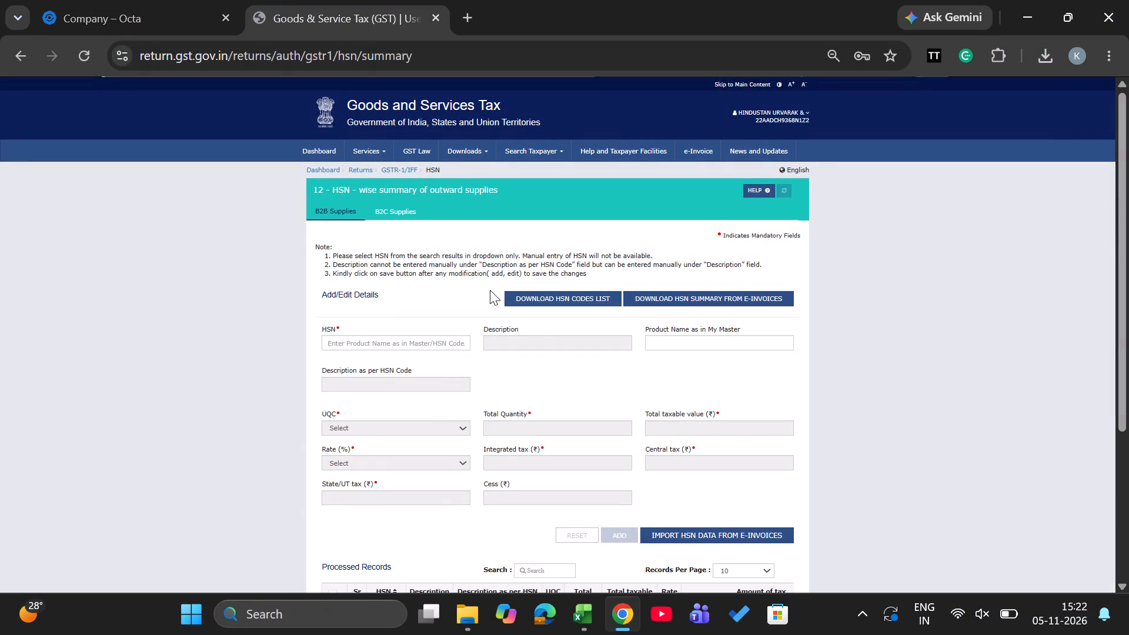
{"action": "scroll", "coordinate": [509, 413], "scroll_direction": "down", "scroll_amount": 4}
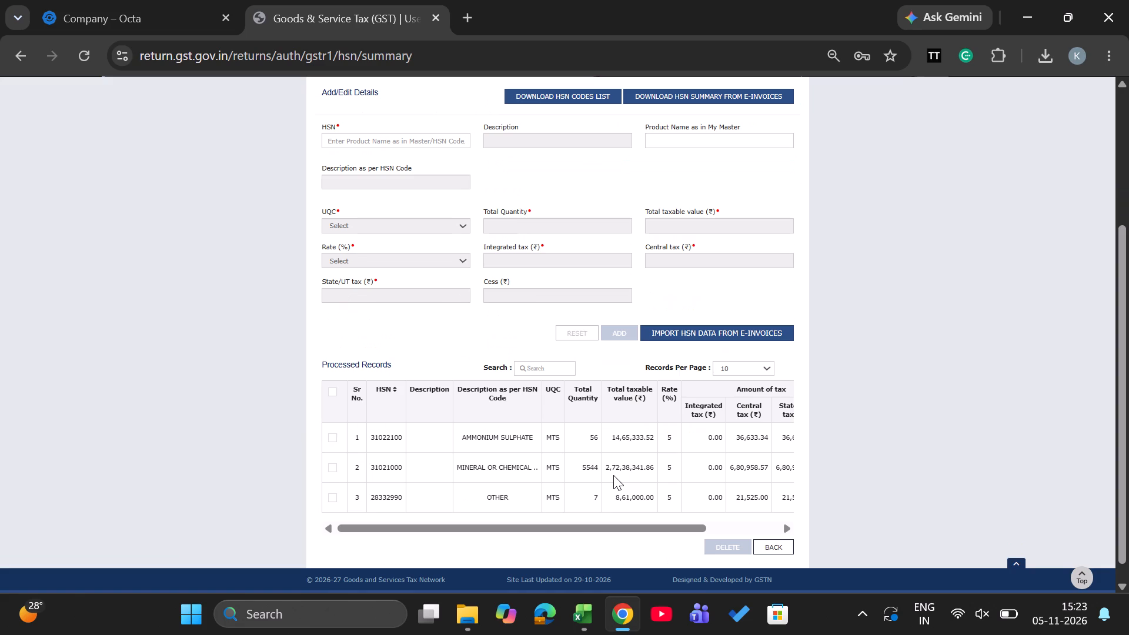
{"action": "scroll", "coordinate": [613, 475], "scroll_direction": "up", "scroll_amount": 3}
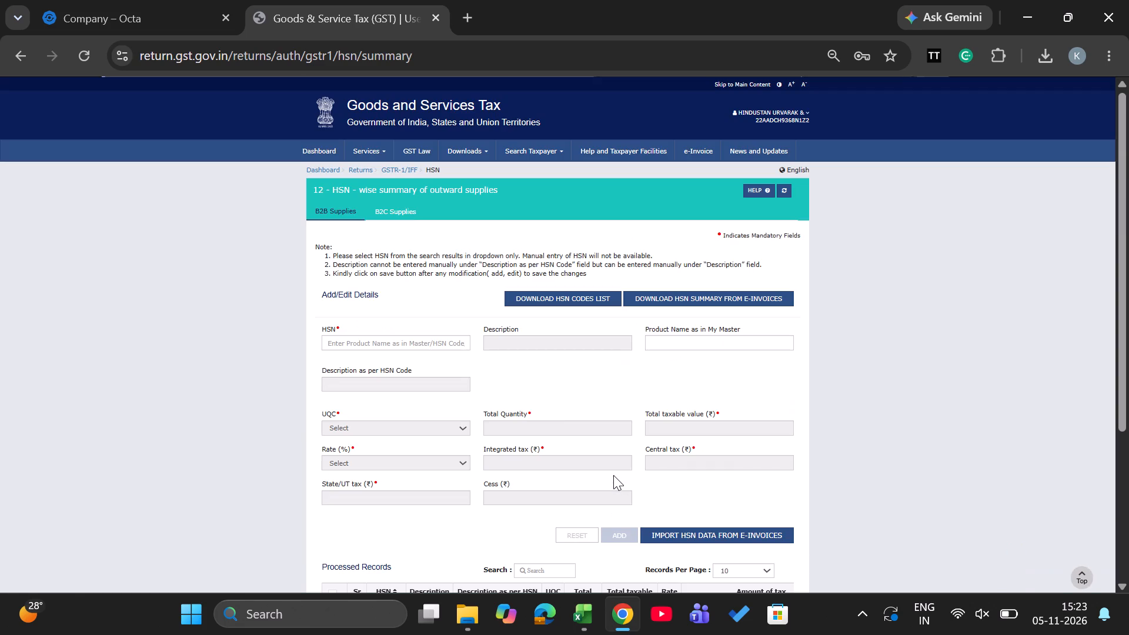
{"action": "left_click", "coordinate": [398, 210]}
{"action": "scroll", "coordinate": [563, 426], "scroll_direction": "down", "scroll_amount": 4}
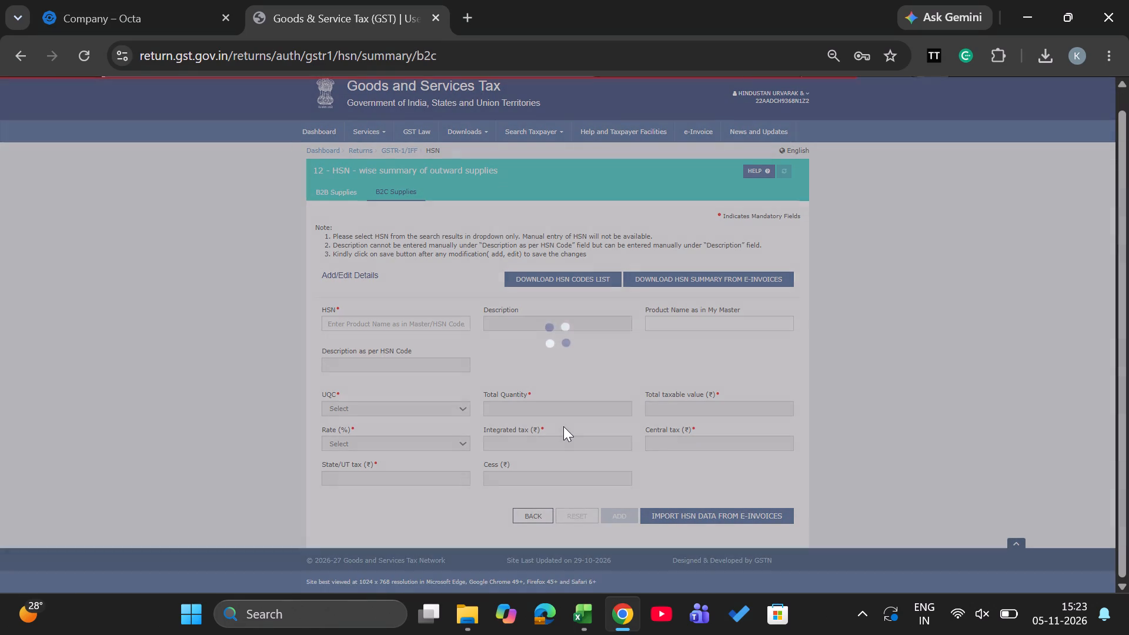
{"action": "left_click", "coordinate": [527, 516]}
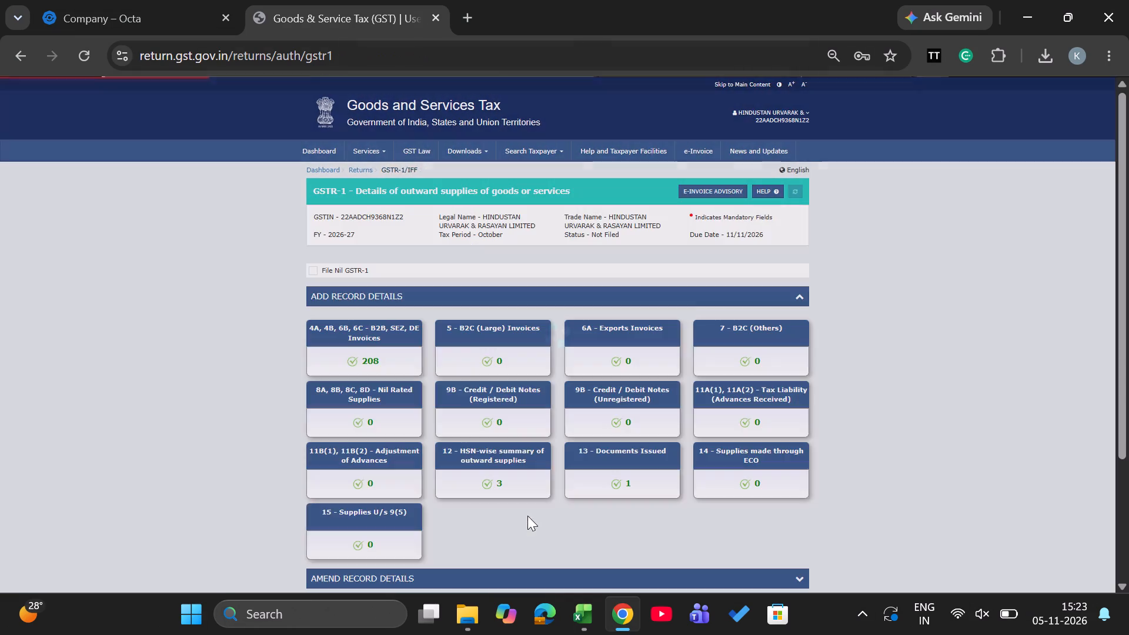
Examine table 13, the documents issued during the tax period, and return to the GSTR-1 overview.
{"action": "scroll", "coordinate": [616, 419], "scroll_direction": "down", "scroll_amount": 1}
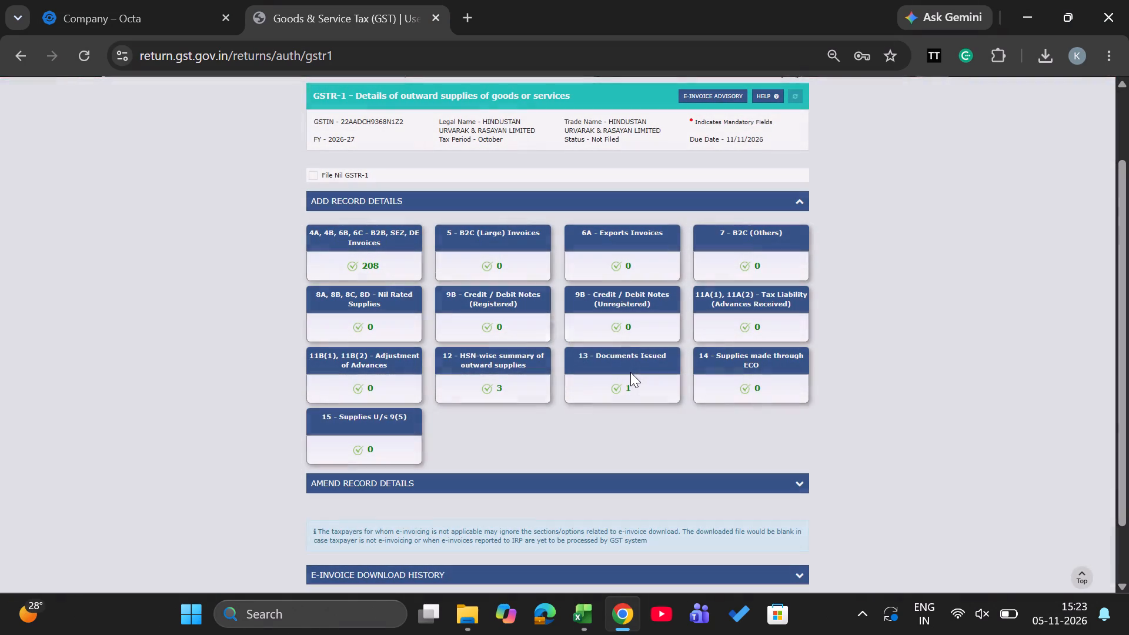
{"action": "left_click", "coordinate": [630, 372]}
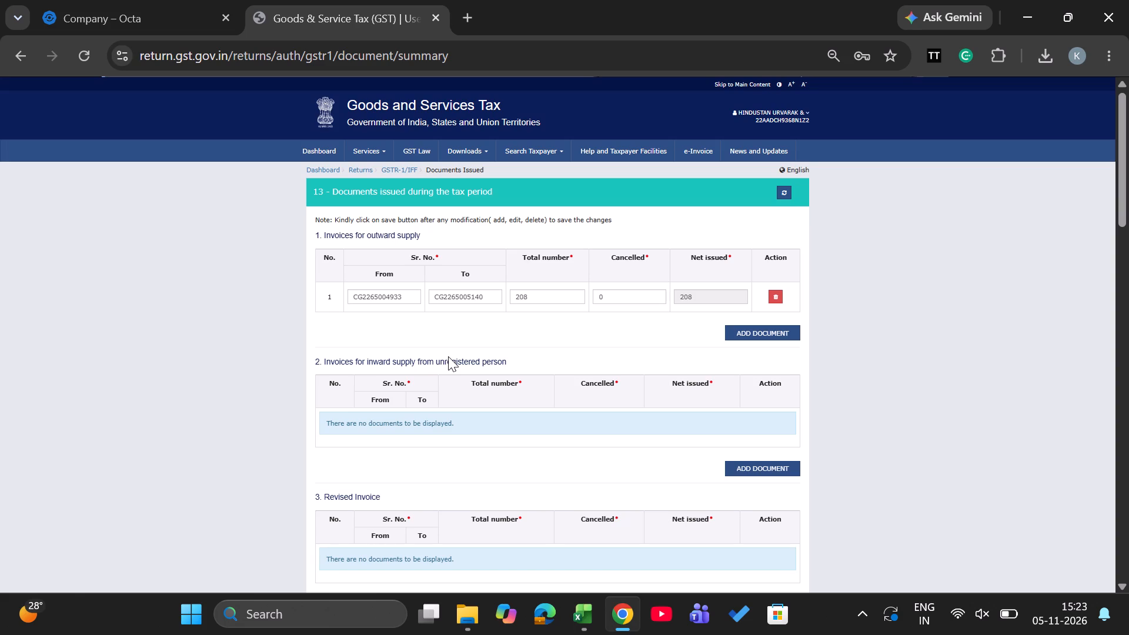
{"action": "scroll", "coordinate": [448, 356], "scroll_direction": "down", "scroll_amount": 2}
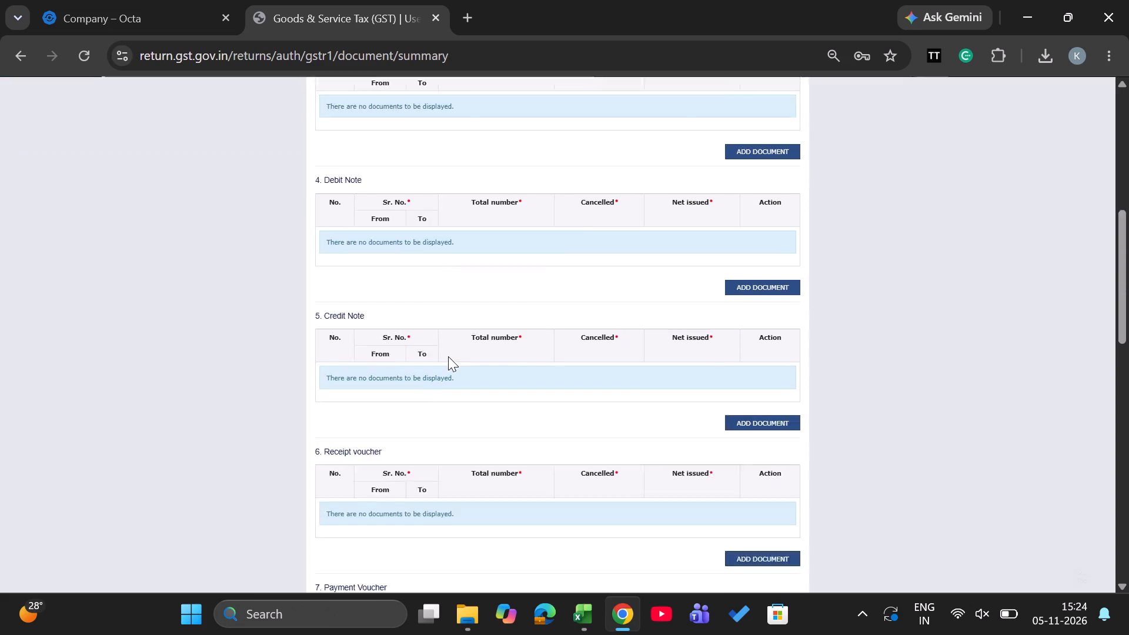
{"action": "scroll", "coordinate": [610, 468], "scroll_direction": "down", "scroll_amount": 5}
{"action": "left_click", "coordinate": [739, 531]}
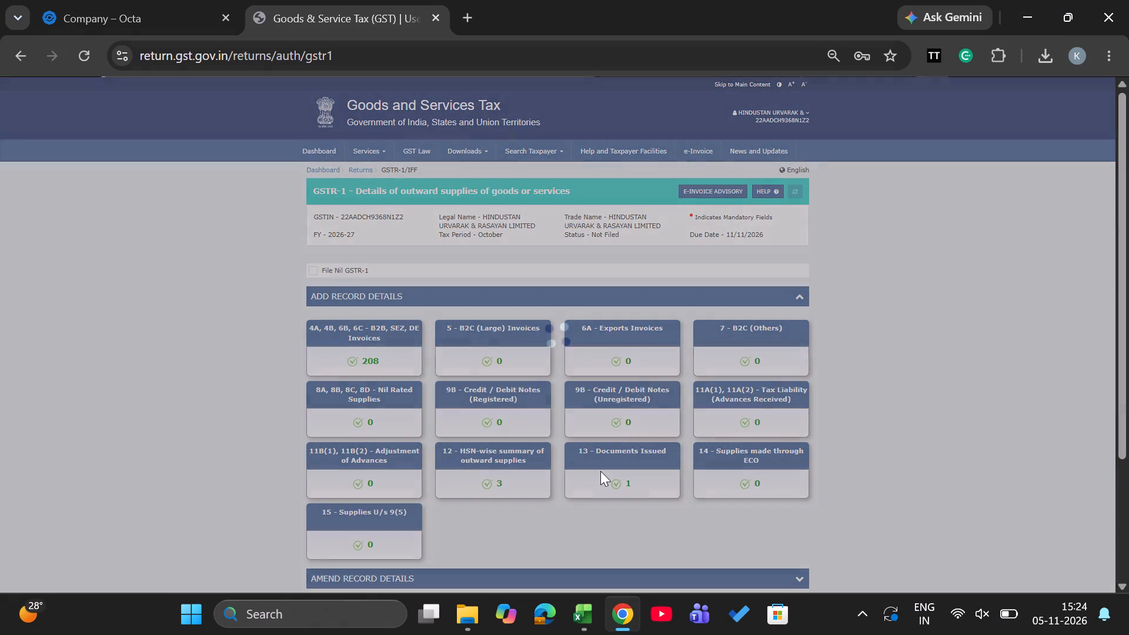
Generate the October GSTR-1 summary and refresh the return's status.
{"action": "scroll", "coordinate": [600, 471], "scroll_direction": "down", "scroll_amount": 3}
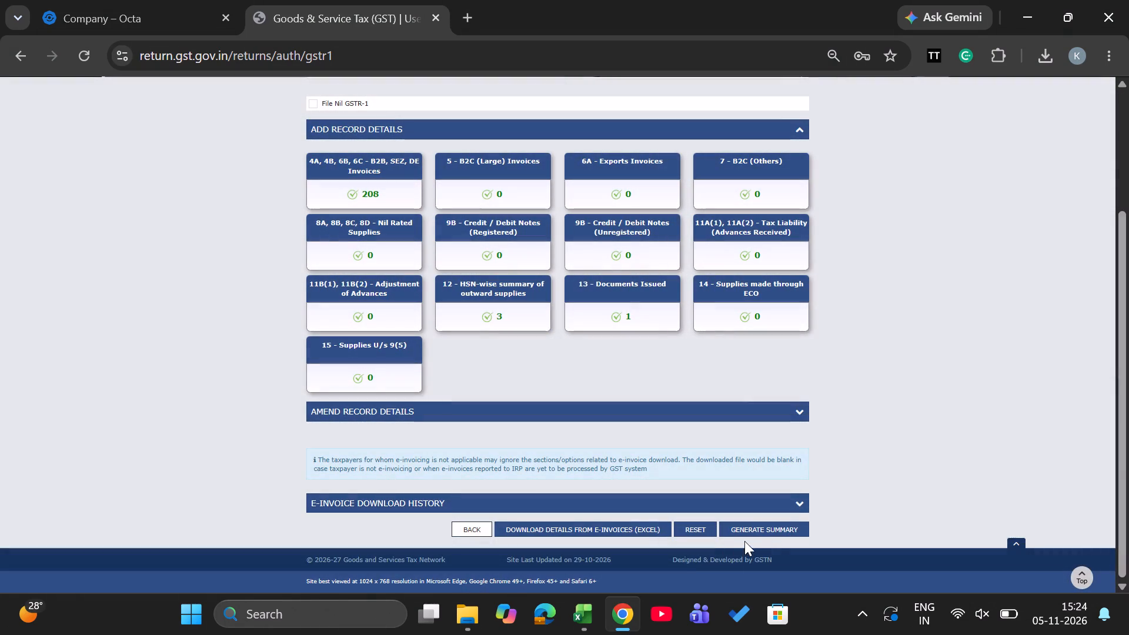
{"action": "left_click", "coordinate": [739, 535]}
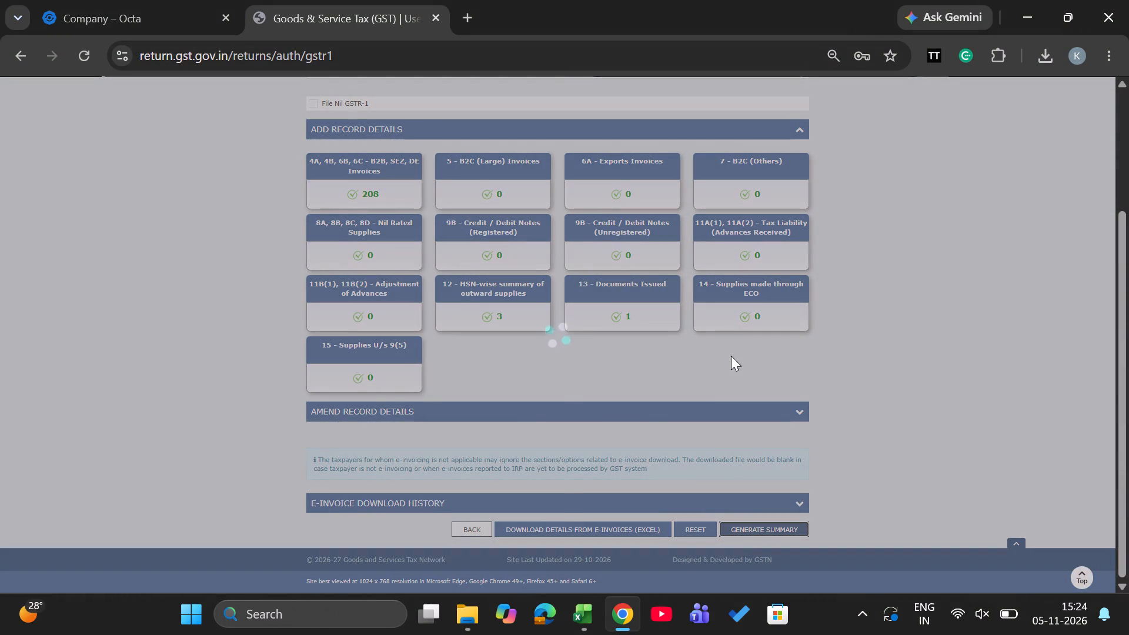
{"action": "left_click", "coordinate": [793, 192]}
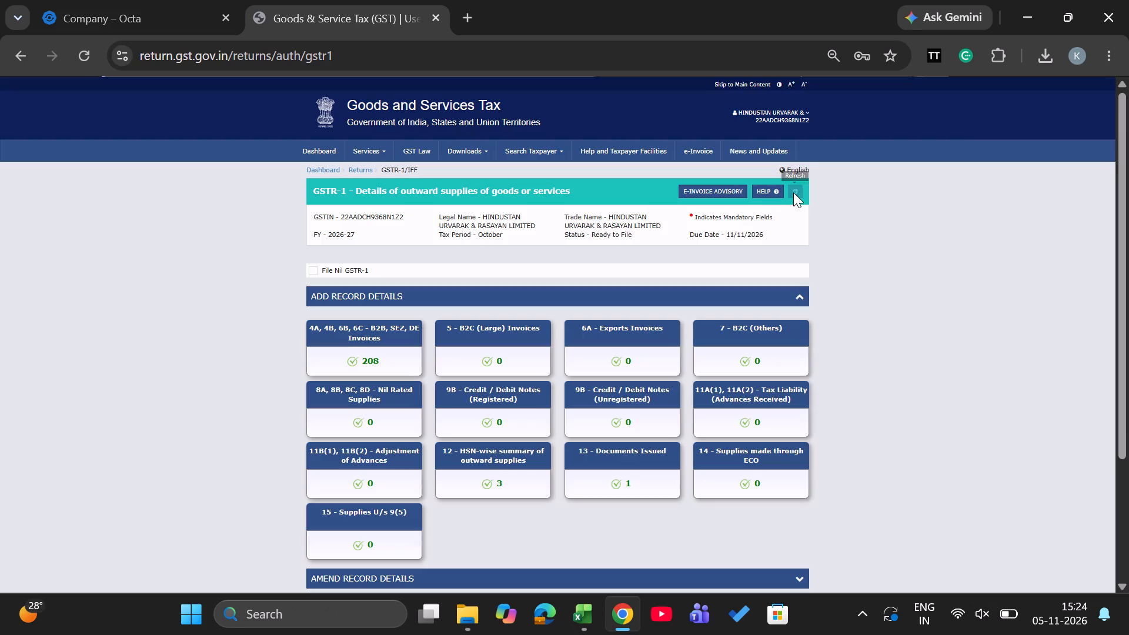
Proceed to the consolidated file/summary page of the October GSTR-1 return.
{"action": "scroll", "coordinate": [677, 436], "scroll_direction": "down", "scroll_amount": 6}
{"action": "left_click", "coordinate": [740, 525]}
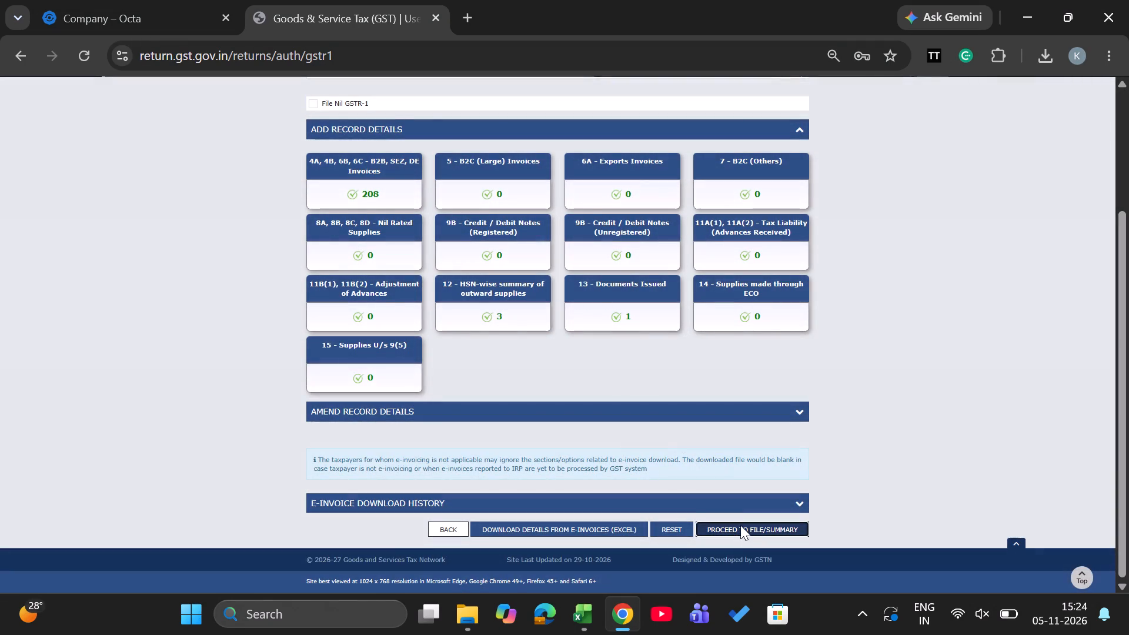
Examine the consolidated GSTR-1 summary, including the credit/debit note, advances, HSN-wise and documents issued tables and the total liability row.
{"action": "scroll", "coordinate": [740, 525], "scroll_direction": "down", "scroll_amount": 8}
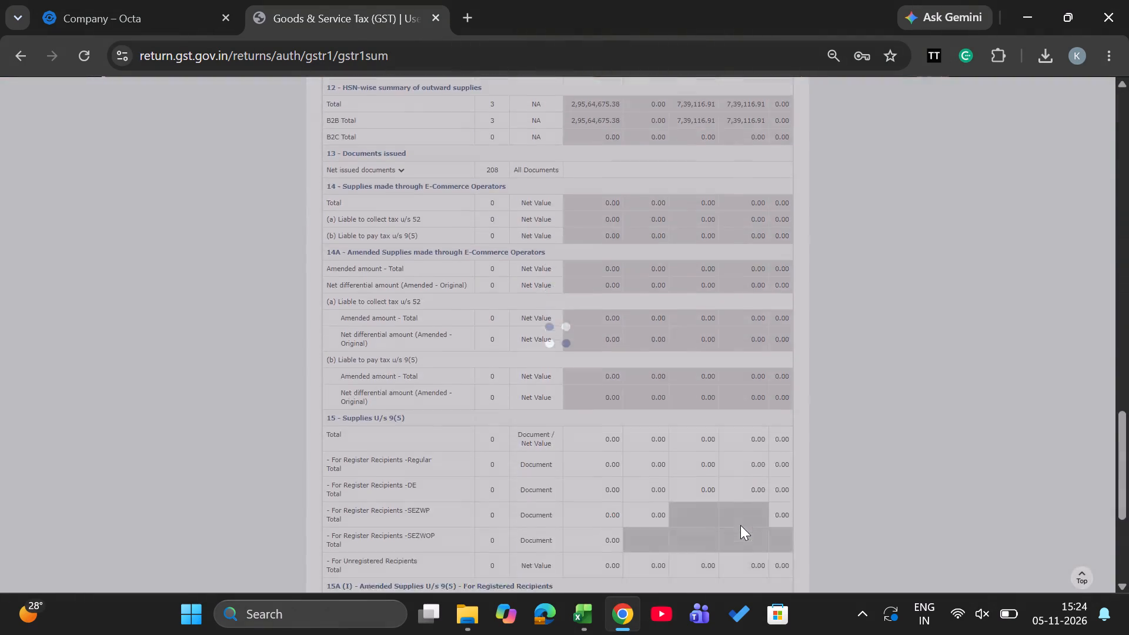
{"action": "scroll", "coordinate": [740, 525], "scroll_direction": "down", "scroll_amount": 1}
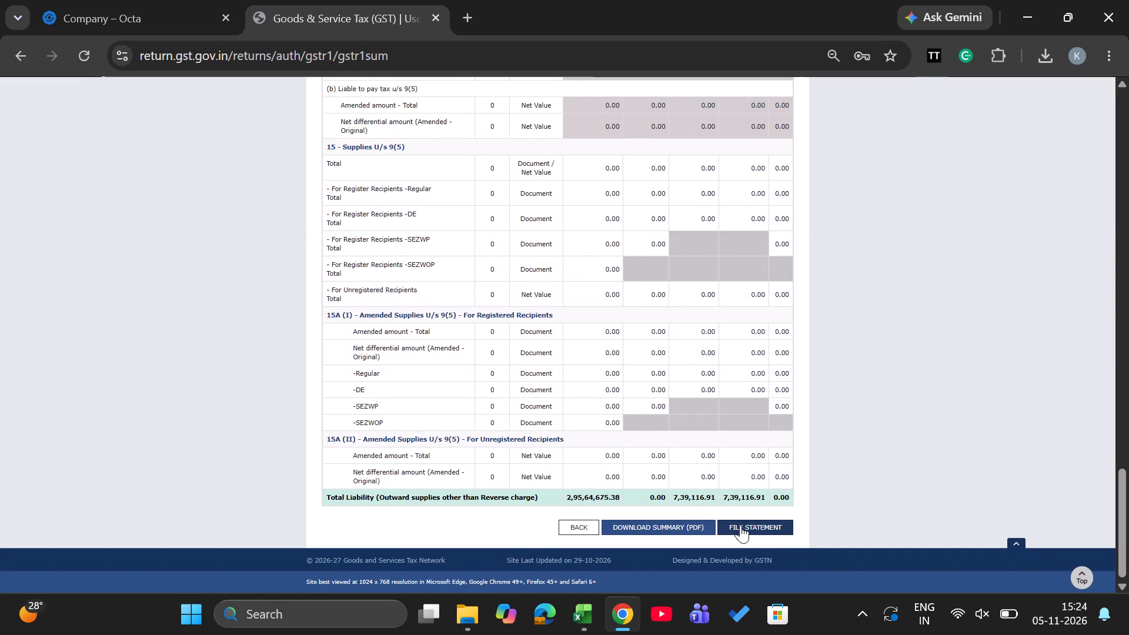
{"action": "scroll", "coordinate": [740, 525], "scroll_direction": "up", "scroll_amount": 3}
{"action": "scroll", "coordinate": [740, 525], "scroll_direction": "down", "scroll_amount": 1}
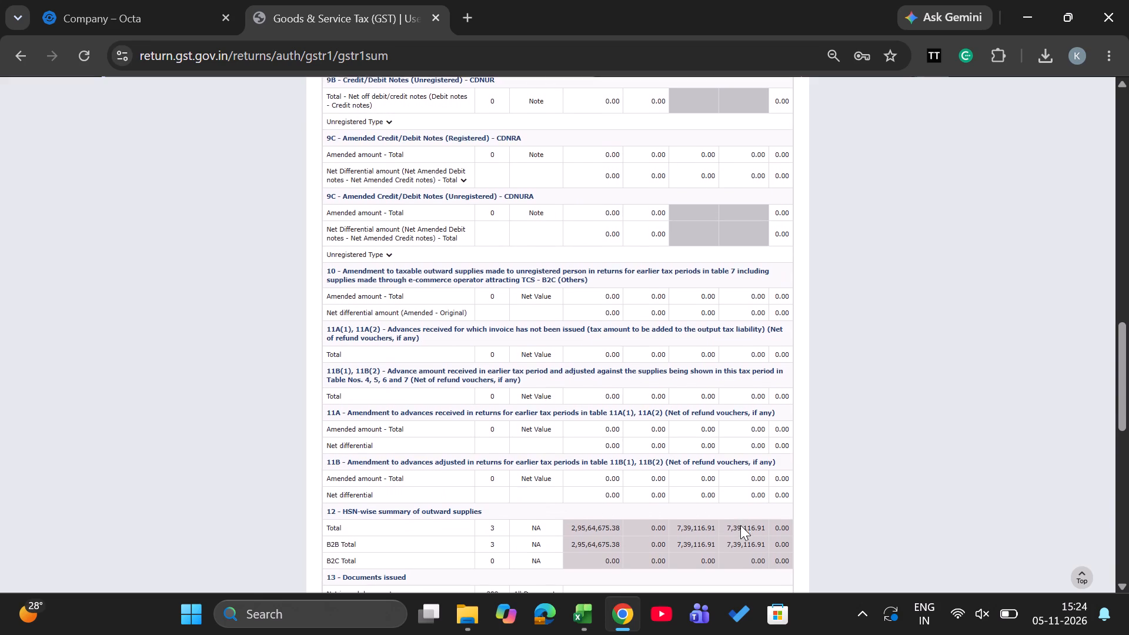
{"action": "scroll", "coordinate": [740, 525], "scroll_direction": "down", "scroll_amount": 1}
{"action": "scroll", "coordinate": [740, 525], "scroll_direction": "up", "scroll_amount": 1}
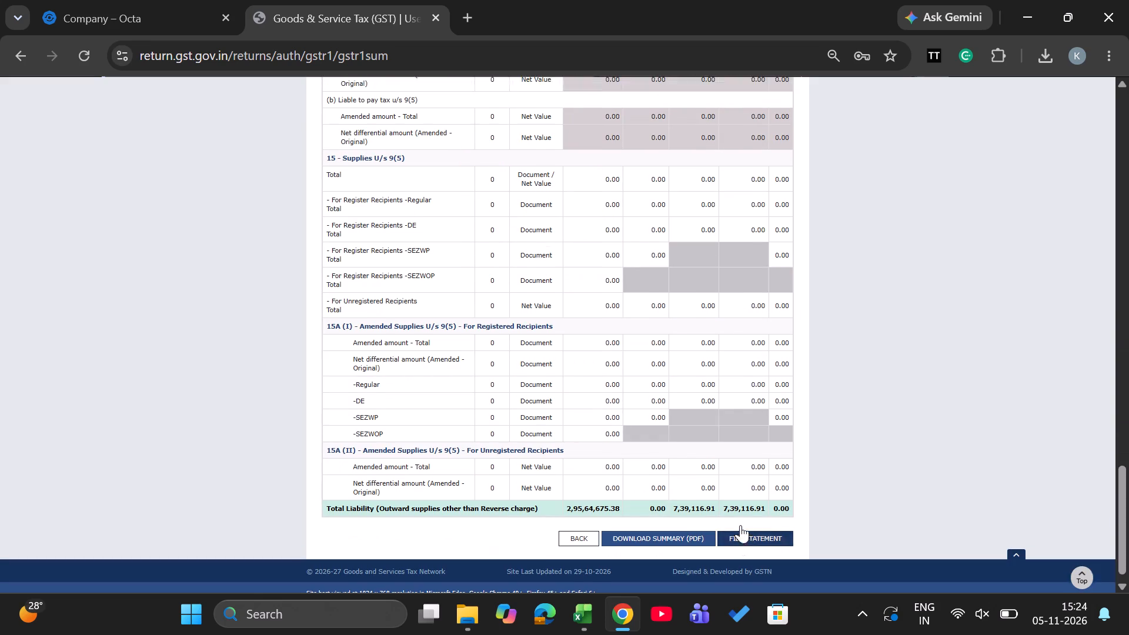
{"action": "scroll", "coordinate": [740, 525], "scroll_direction": "up", "scroll_amount": 1}
{"action": "scroll", "coordinate": [740, 525], "scroll_direction": "down", "scroll_amount": 1}
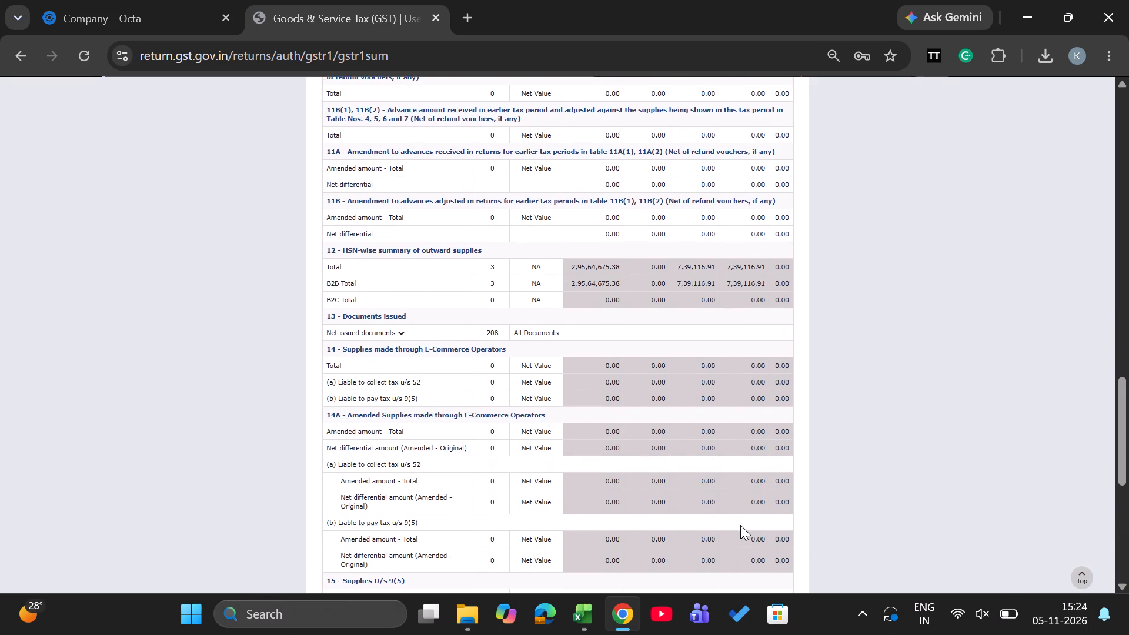
{"action": "scroll", "coordinate": [740, 525], "scroll_direction": "down", "scroll_amount": 2}
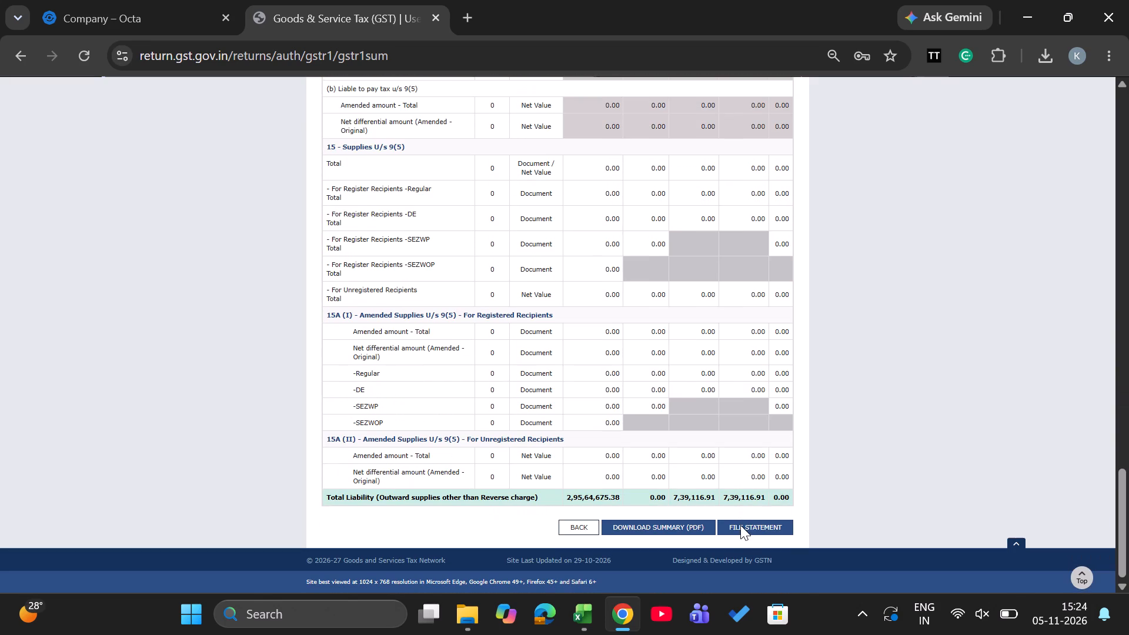
Proceed to file the October GSTR-1 statement and tick the declaration on the filing page.
{"action": "left_click", "coordinate": [743, 530]}
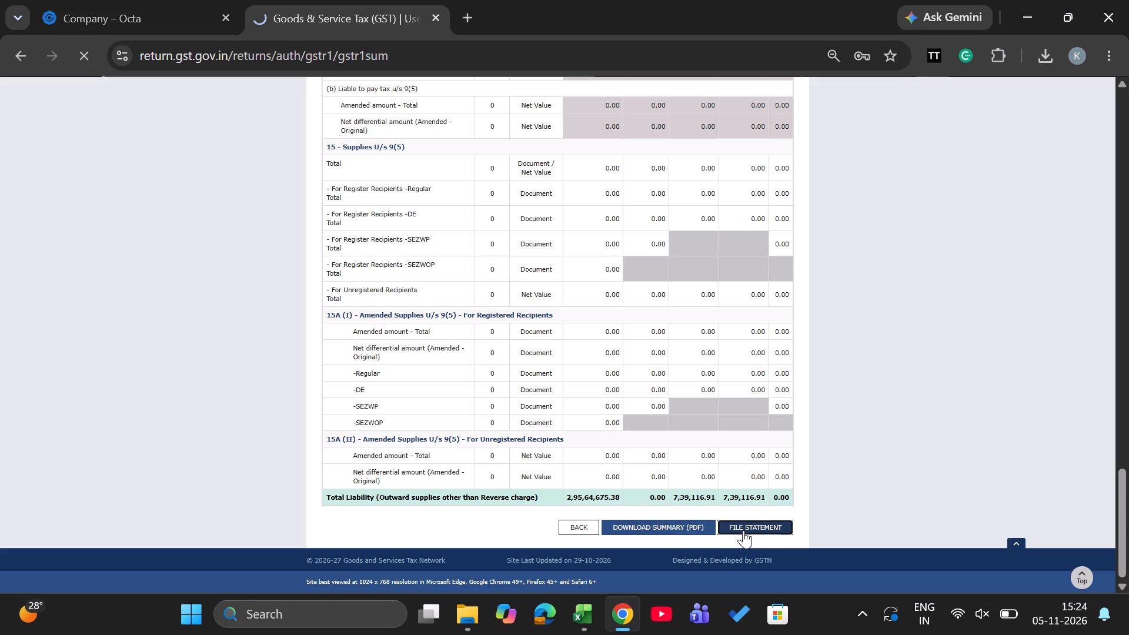
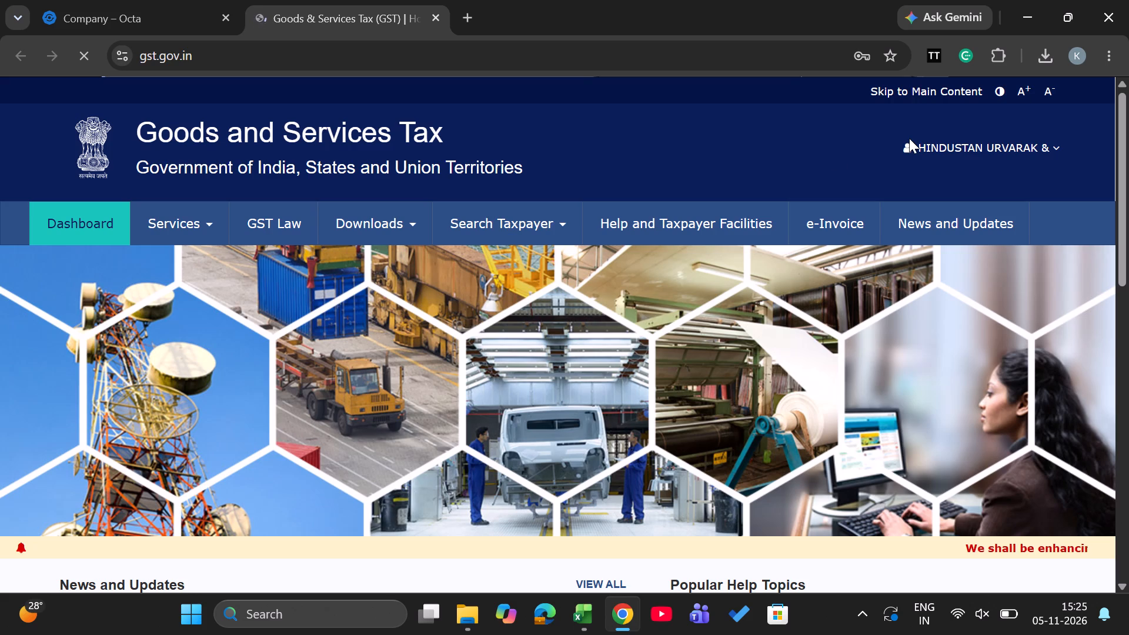
Open the Returns Dashboard and search for the October returns of Quarter 3, 2026-27.
{"action": "left_click", "coordinate": [189, 230]}
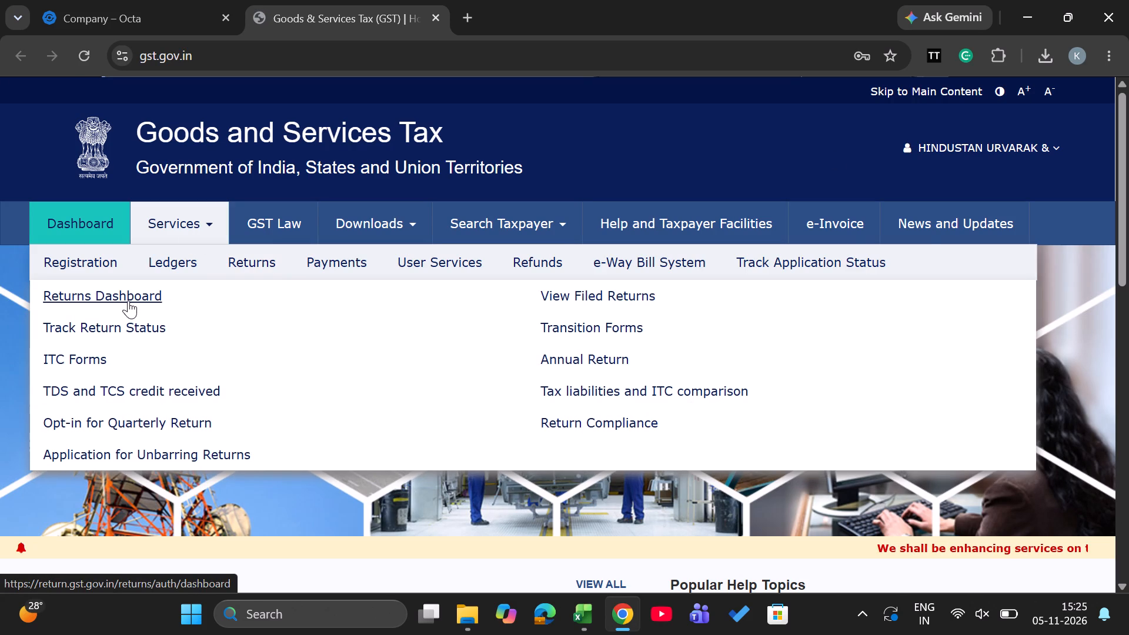
{"action": "left_click", "coordinate": [128, 300]}
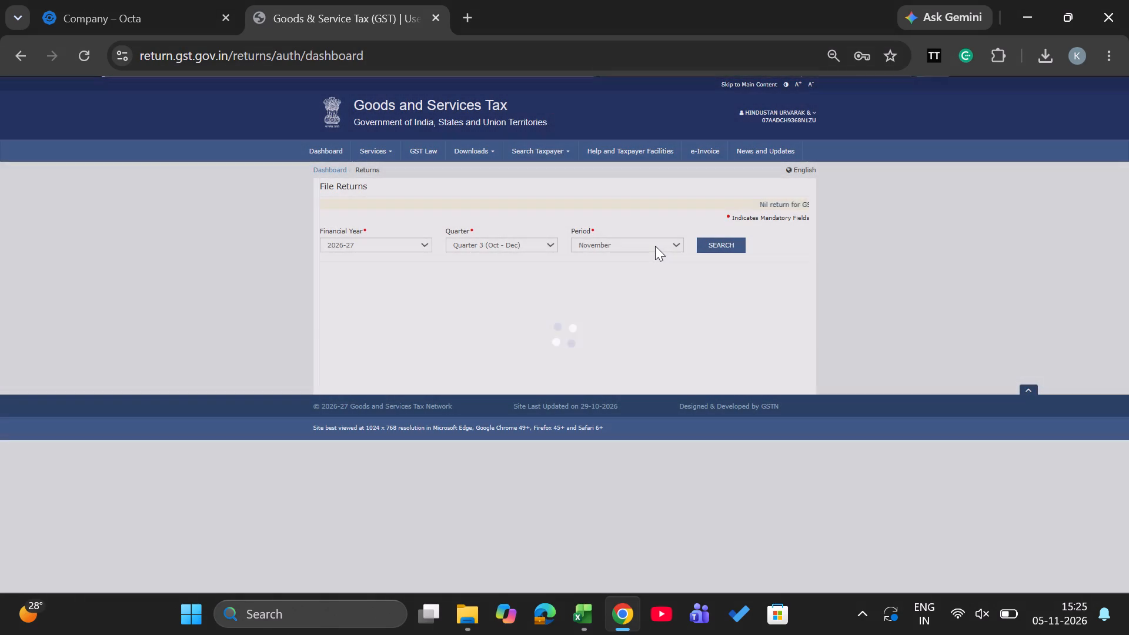
{"action": "left_click", "coordinate": [655, 246]}
{"action": "left_click", "coordinate": [612, 262]}
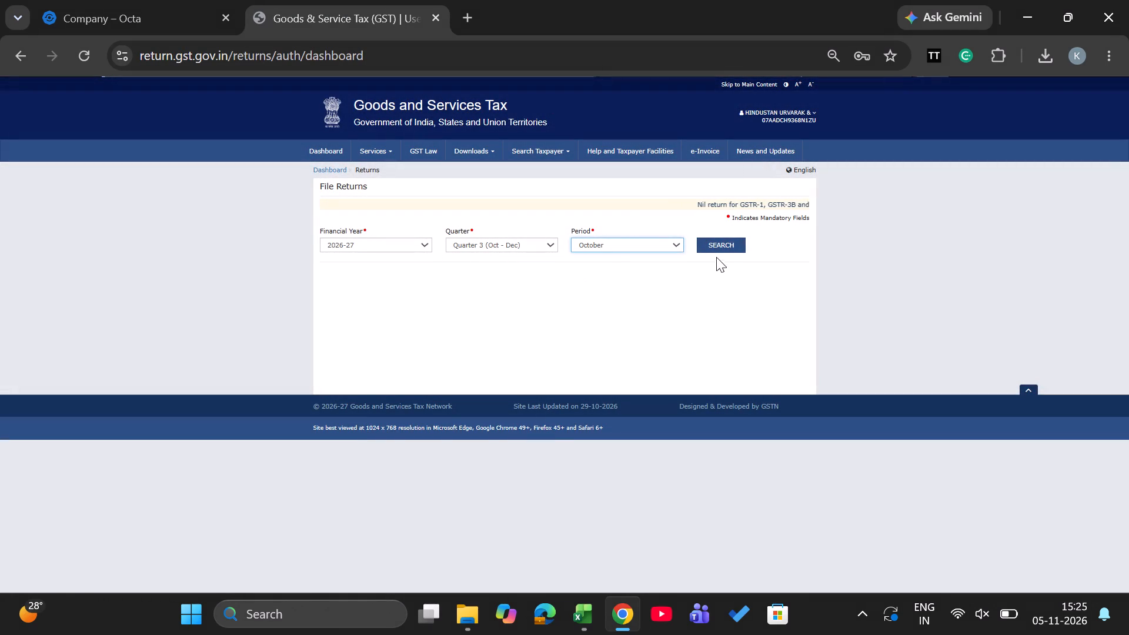
{"action": "left_click", "coordinate": [717, 248]}
Open the October GSTR-1 for online preparation.
{"action": "scroll", "coordinate": [476, 336], "scroll_direction": "down", "scroll_amount": 2}
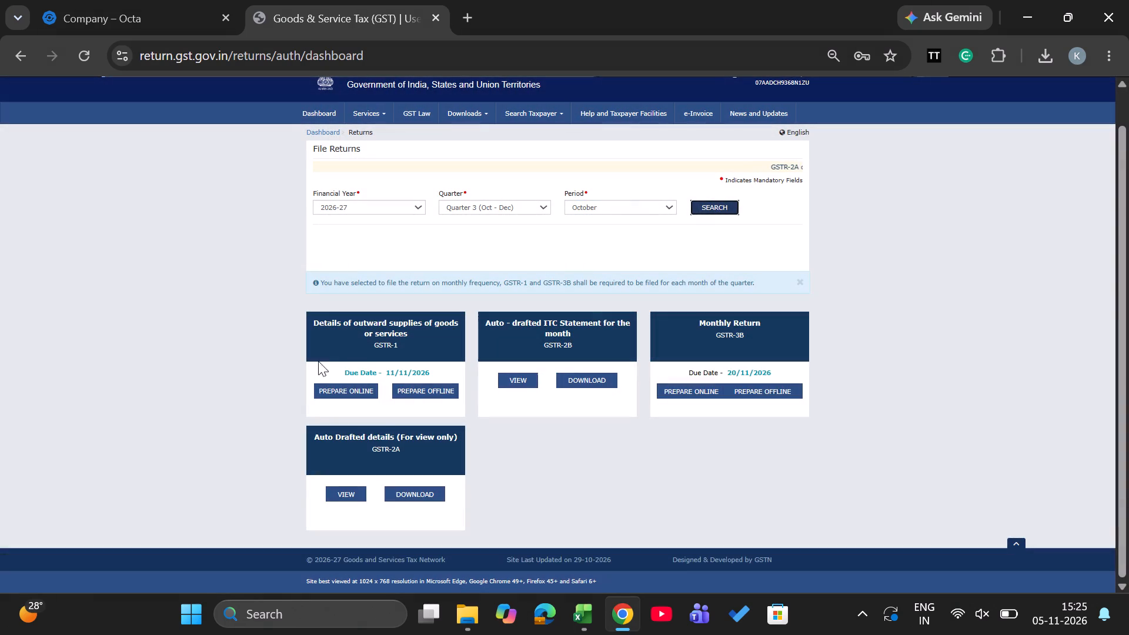
{"action": "left_click", "coordinate": [369, 354]}
Examine the B2C supplies records in the table 12 HSN-wise summary, including the tax amounts, and return to the GSTR-1 overview.
{"action": "scroll", "coordinate": [440, 407], "scroll_direction": "down", "scroll_amount": 3}
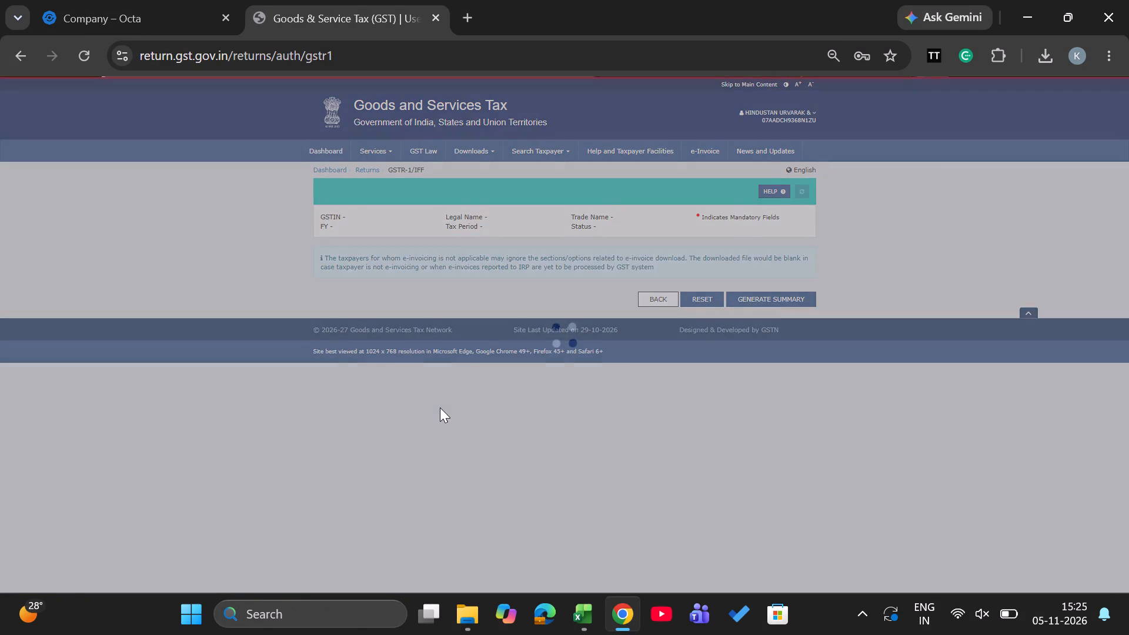
{"action": "scroll", "coordinate": [612, 316], "scroll_direction": "down", "scroll_amount": 2}
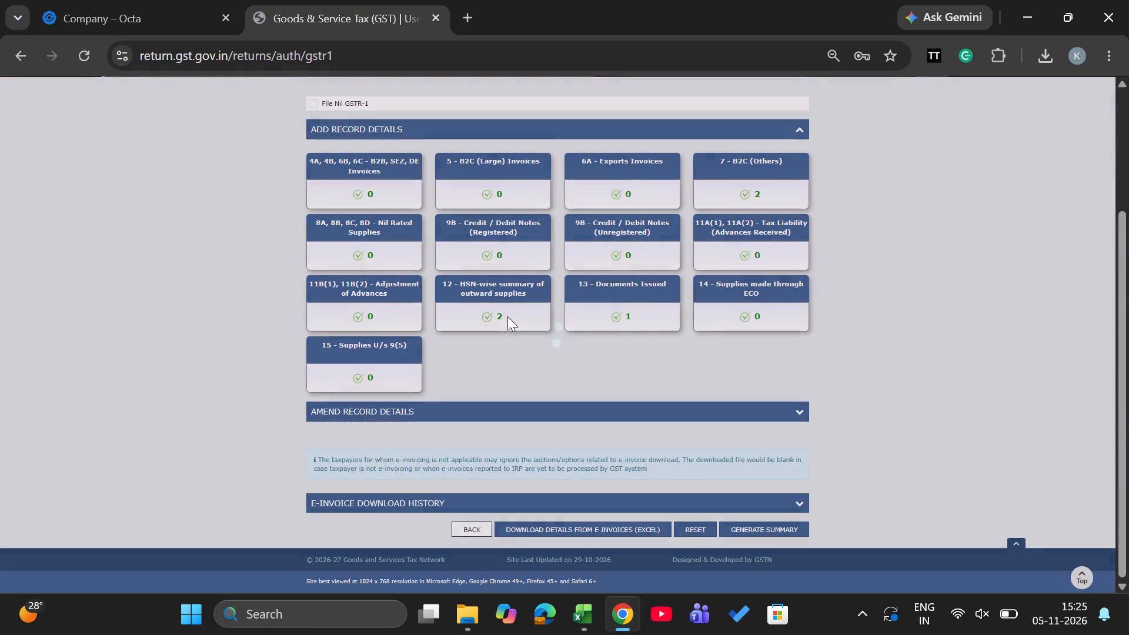
{"action": "left_click", "coordinate": [507, 316]}
{"action": "left_click", "coordinate": [507, 316]}
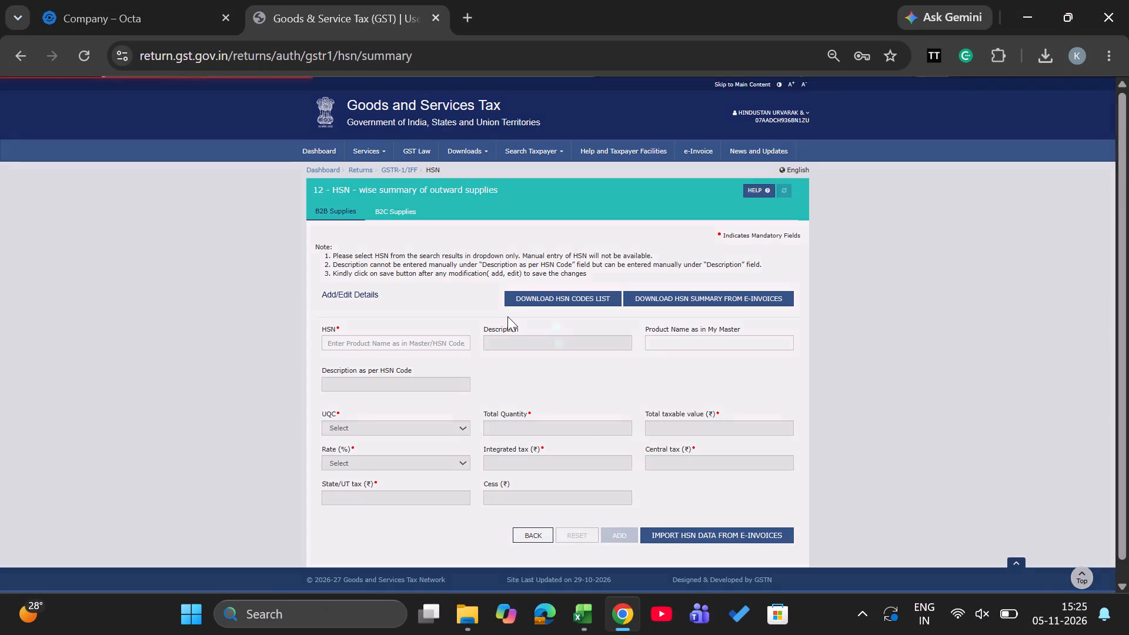
{"action": "scroll", "coordinate": [507, 316], "scroll_direction": "down", "scroll_amount": 12}
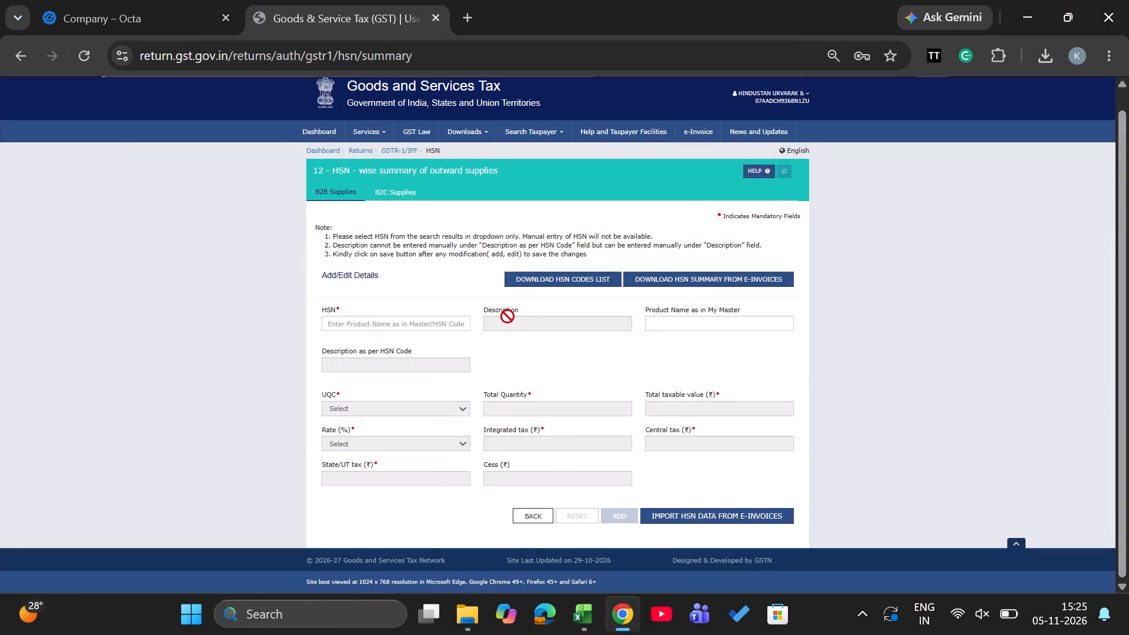
{"action": "left_click", "coordinate": [388, 188]}
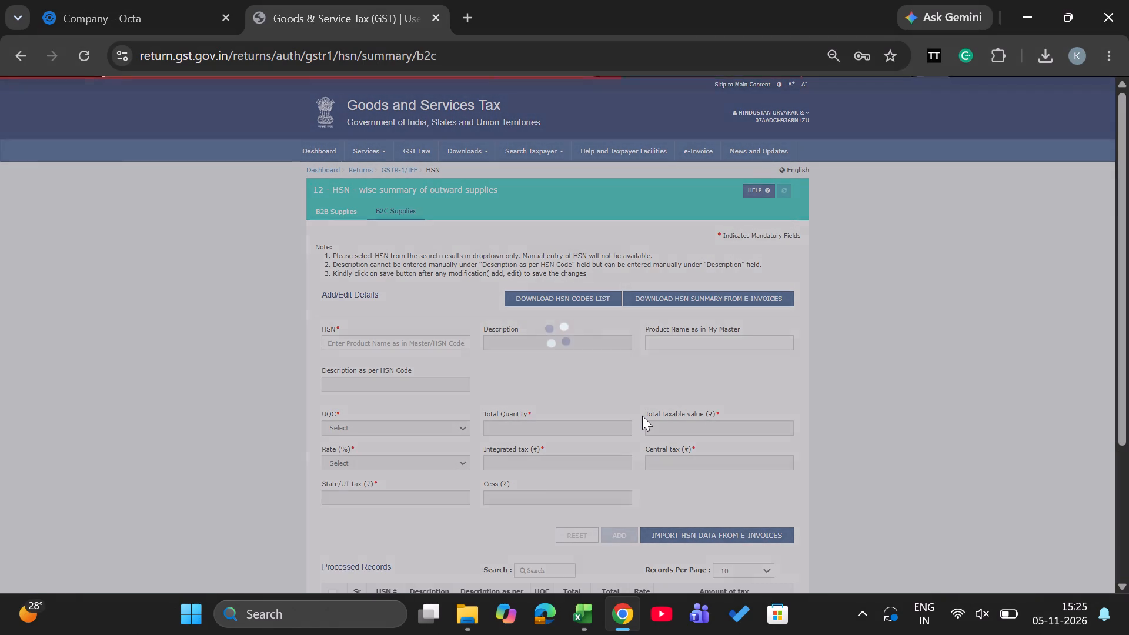
{"action": "scroll", "coordinate": [642, 416], "scroll_direction": "down", "scroll_amount": 3}
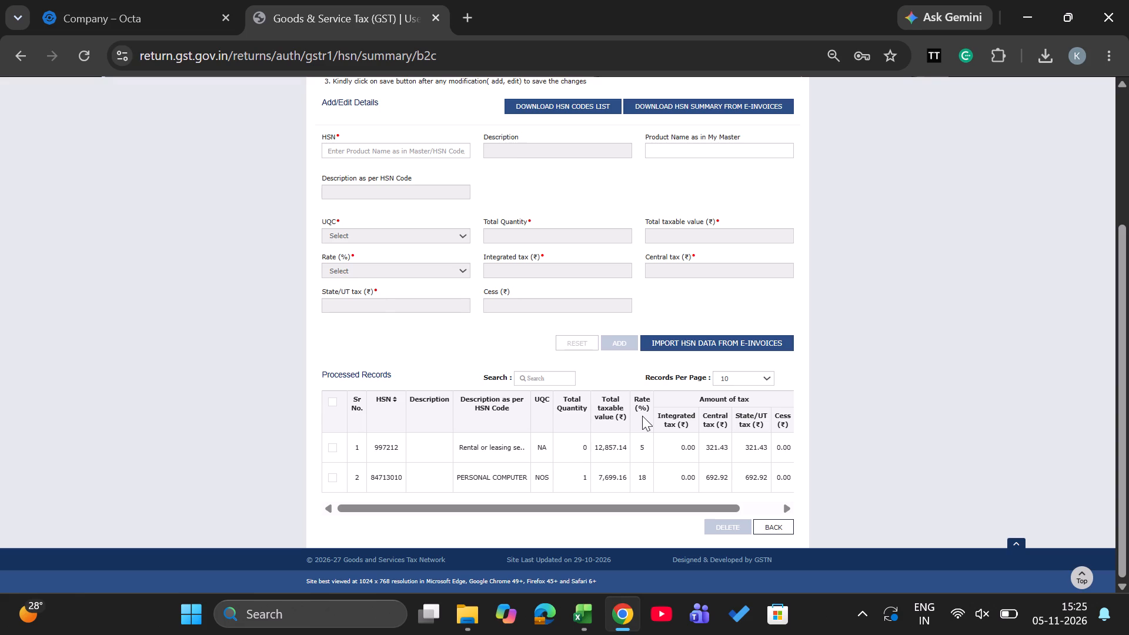
{"action": "scroll", "coordinate": [642, 416], "scroll_direction": "down", "scroll_amount": 2}
{"action": "left_click", "coordinate": [766, 512]}
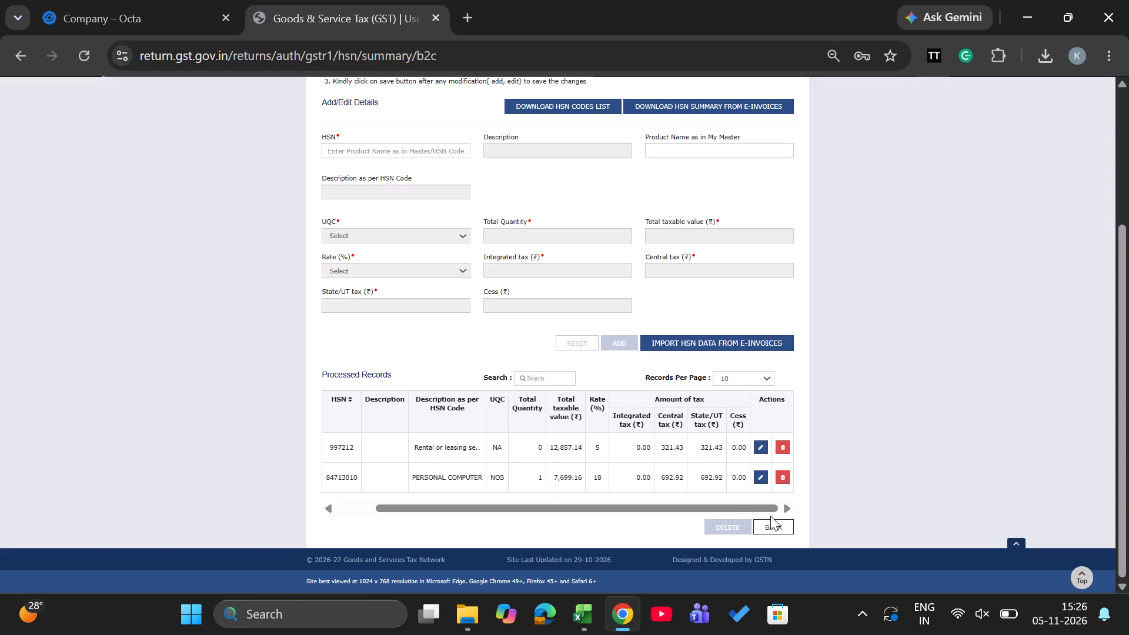
{"action": "left_click_drag", "start_coordinate": [788, 537], "coordinate": [773, 534]}
{"action": "left_click_drag", "start_coordinate": [773, 534], "coordinate": [763, 530]}
{"action": "left_click", "coordinate": [763, 530]}
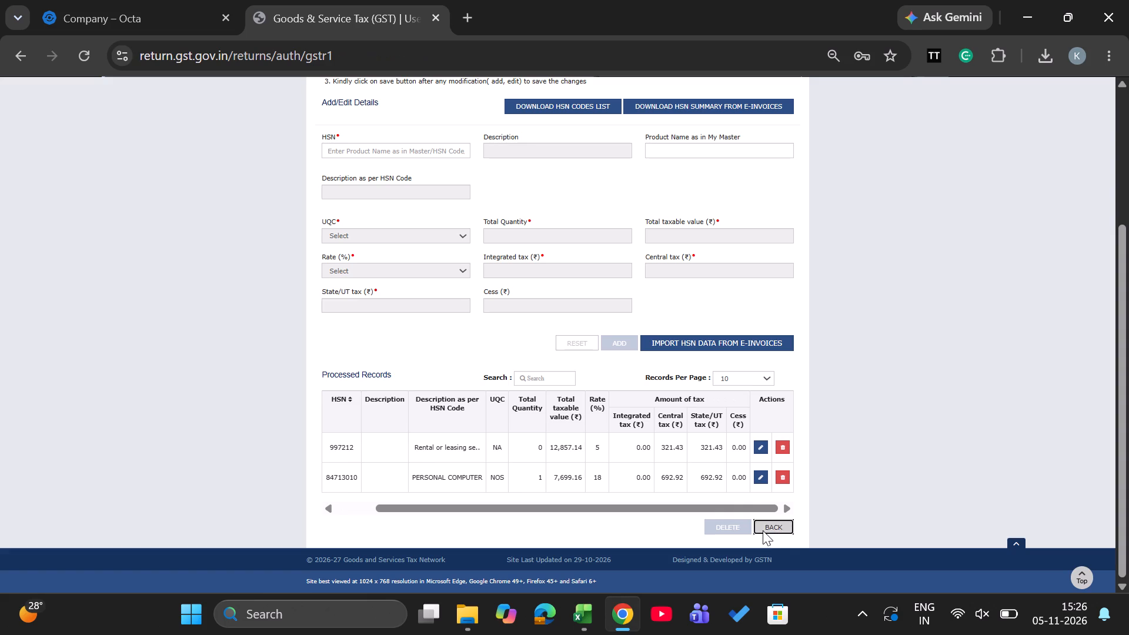
Open table 13, Documents Issued, to review the outward supply invoice series and its total, cancelled and net issued numbers.
{"action": "scroll", "coordinate": [559, 459], "scroll_direction": "down", "scroll_amount": 1}
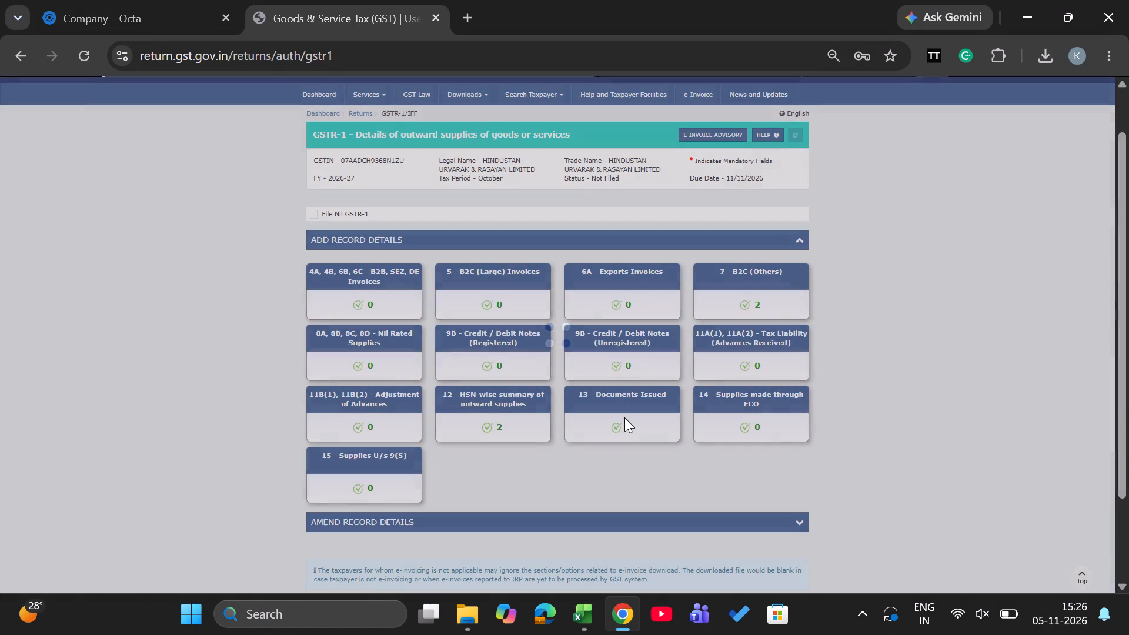
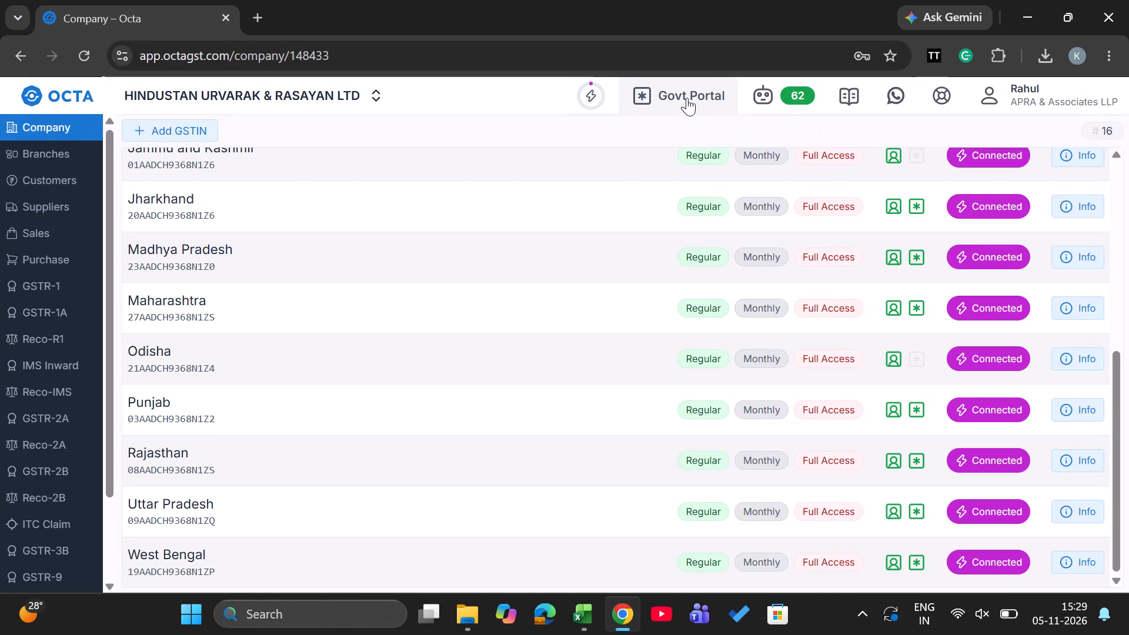
Log in to the government GST portal with the Gujarat GSTIN, open the portal site and dismiss its announcement.
{"action": "left_click", "coordinate": [687, 98]}
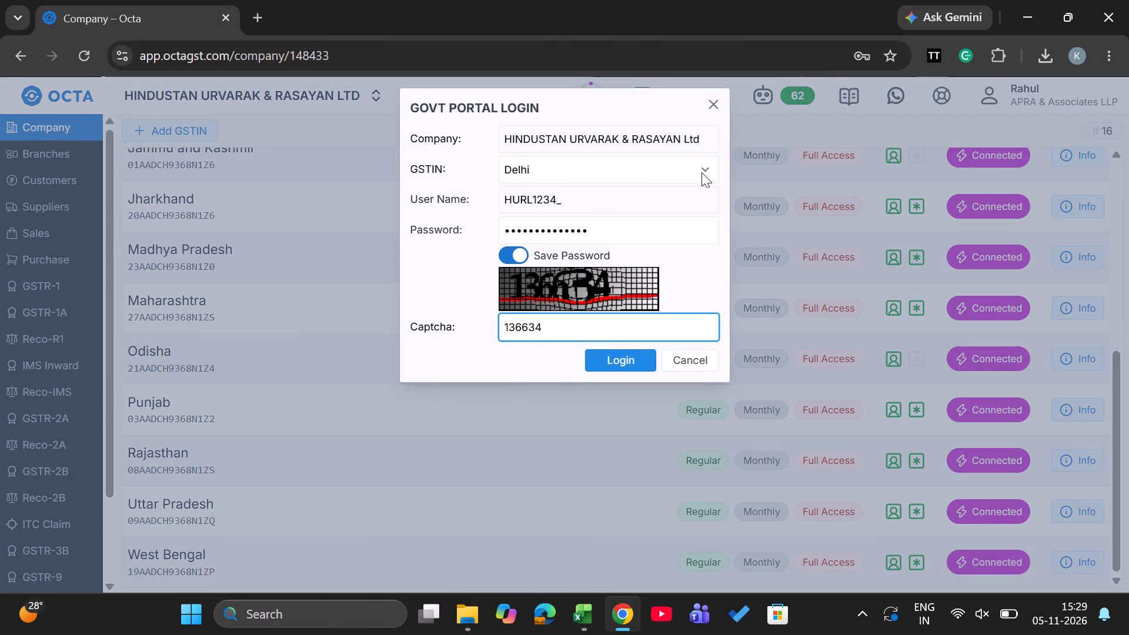
{"action": "left_click", "coordinate": [702, 172]}
{"action": "left_click", "coordinate": [578, 301]}
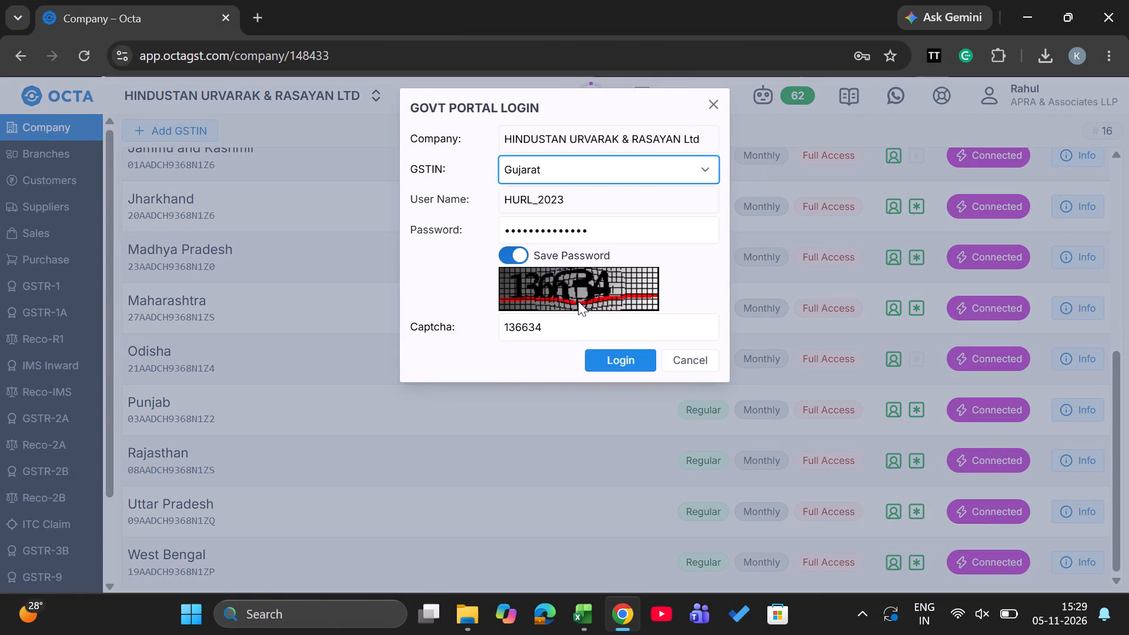
{"action": "left_click", "coordinate": [621, 357]}
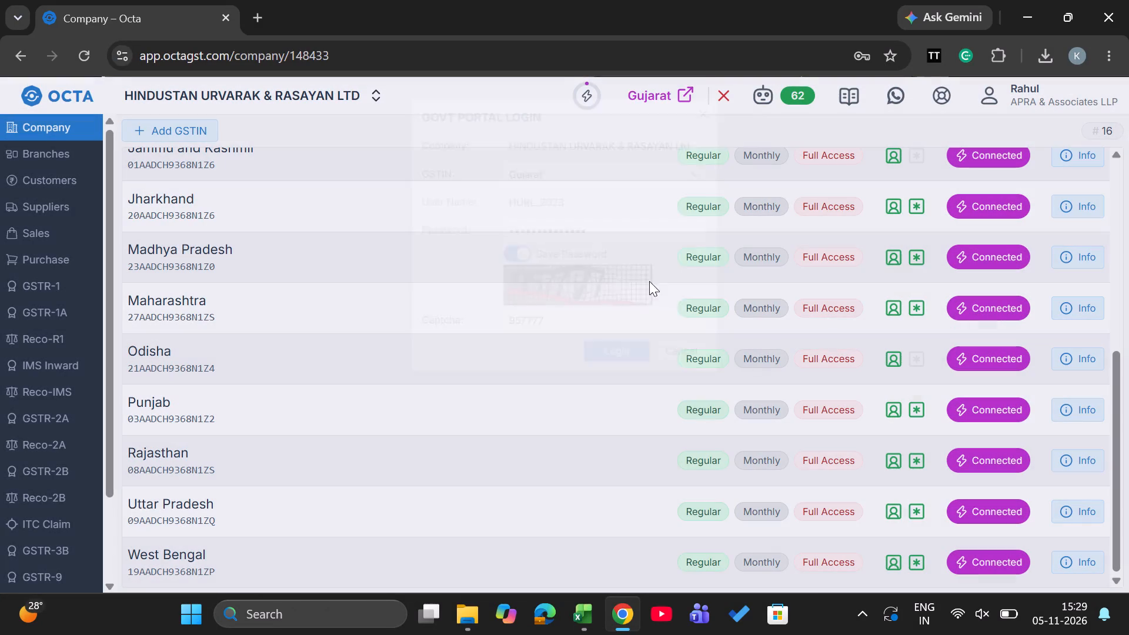
{"action": "left_click", "coordinate": [679, 100]}
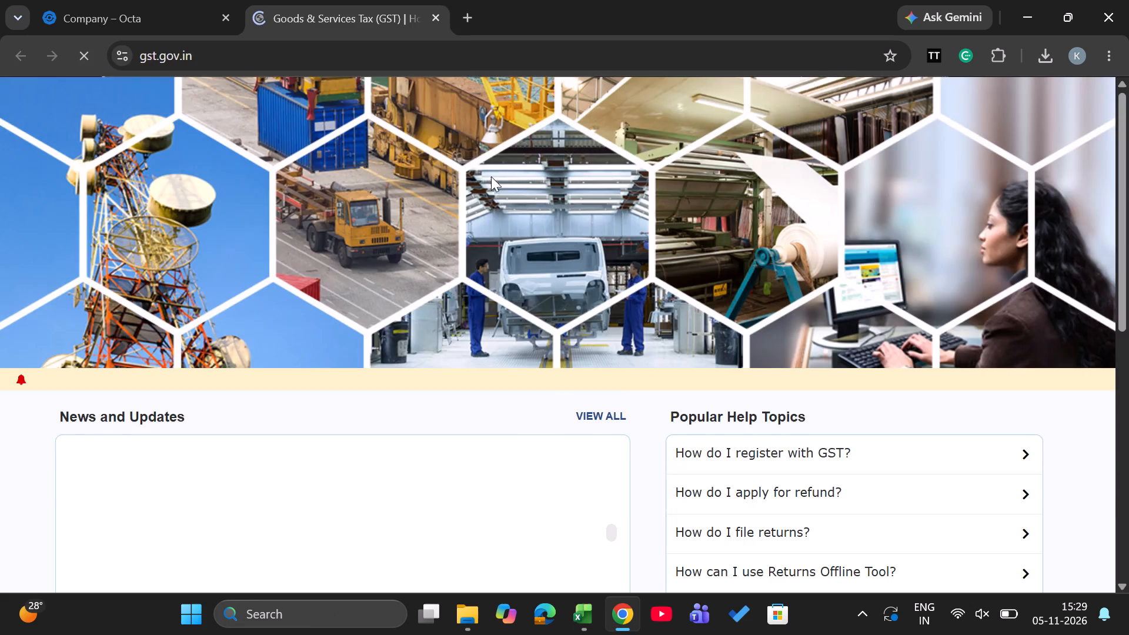
{"action": "left_click", "coordinate": [906, 139]}
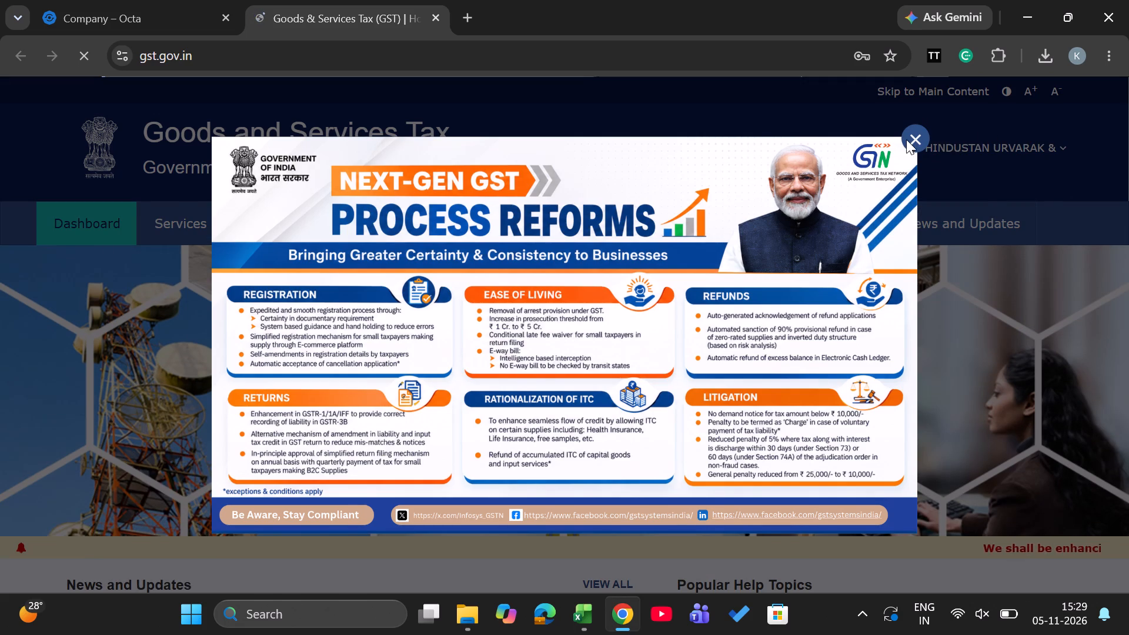
Search the Returns Dashboard for the October returns of Quarter 3, 2026-27, and open GSTR-1 for online preparation.
{"action": "left_click", "coordinate": [209, 217]}
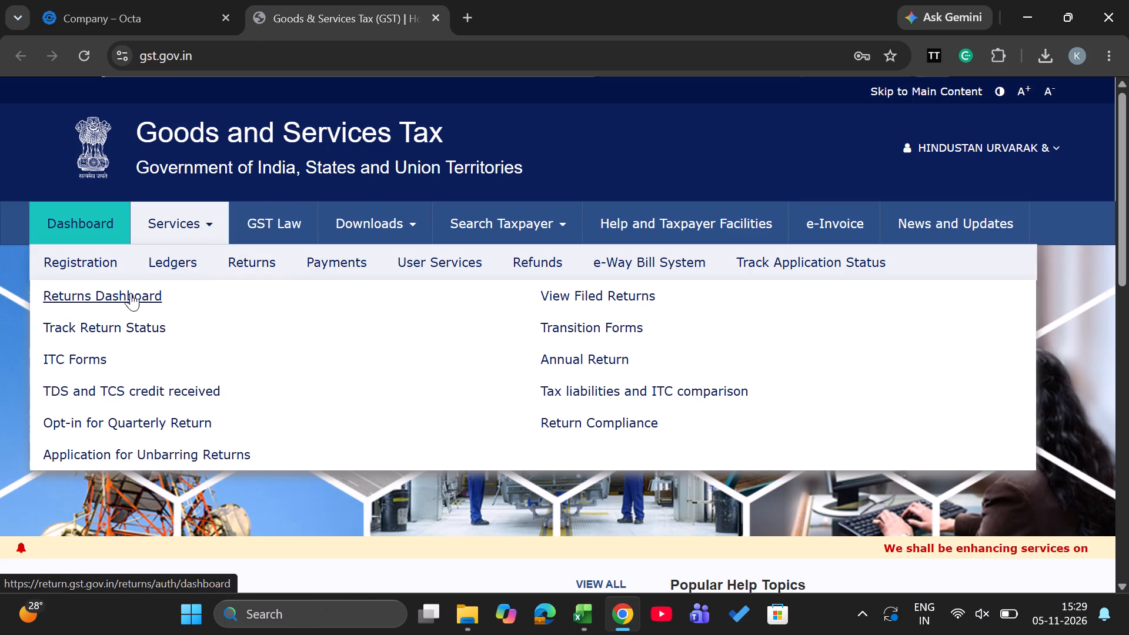
{"action": "left_click", "coordinate": [126, 293]}
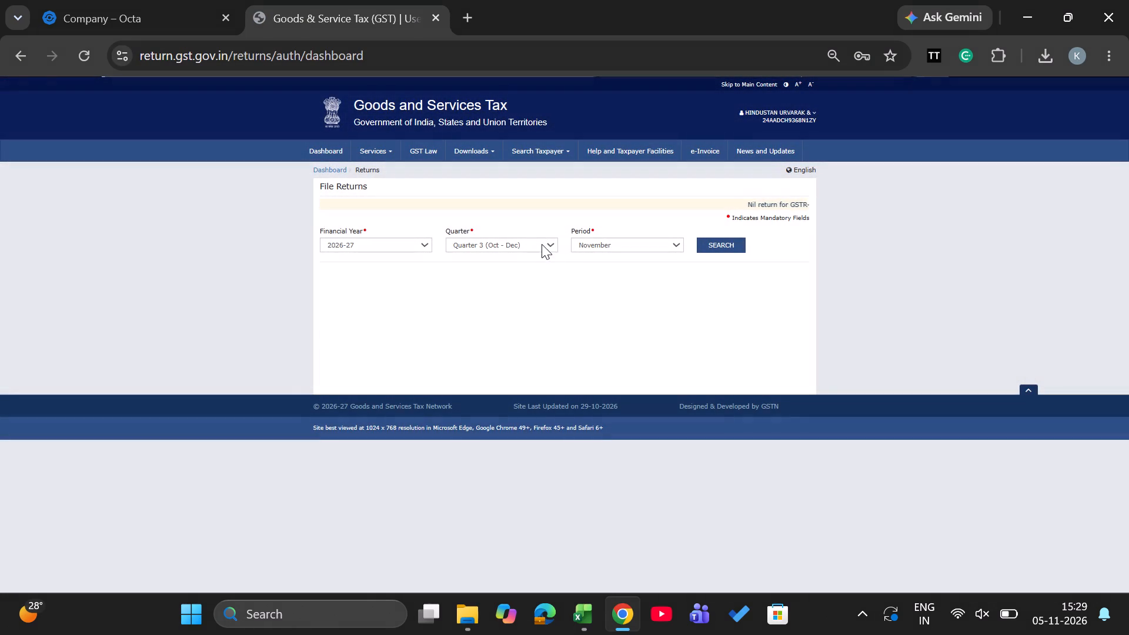
{"action": "left_click", "coordinate": [582, 248]}
{"action": "left_click", "coordinate": [600, 266]}
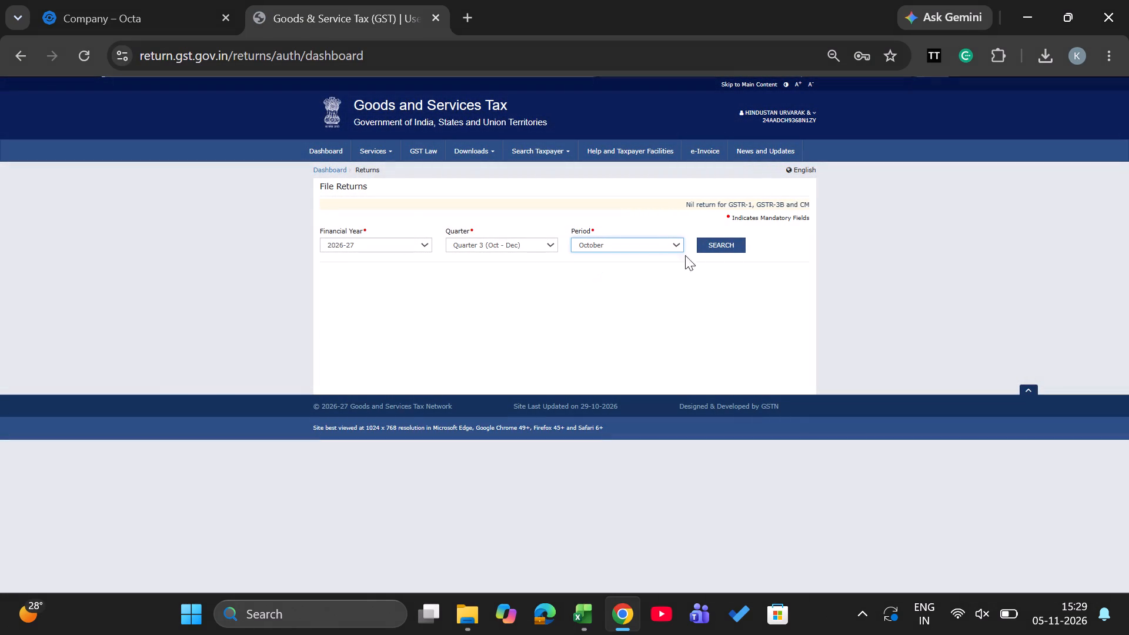
{"action": "left_click", "coordinate": [738, 245]}
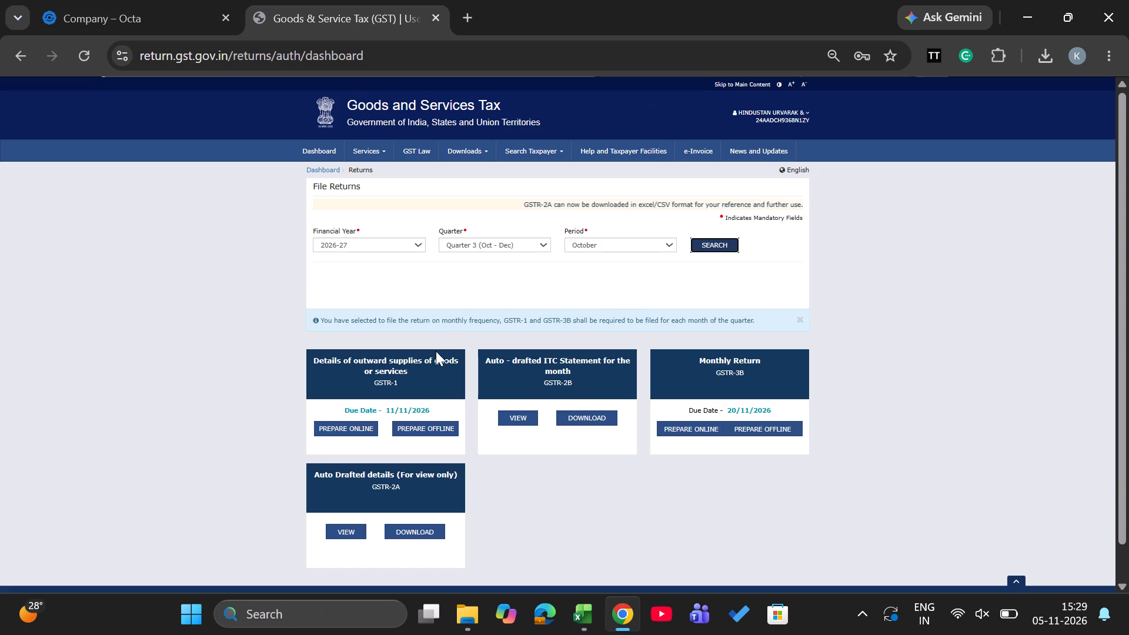
{"action": "left_click", "coordinate": [422, 389]}
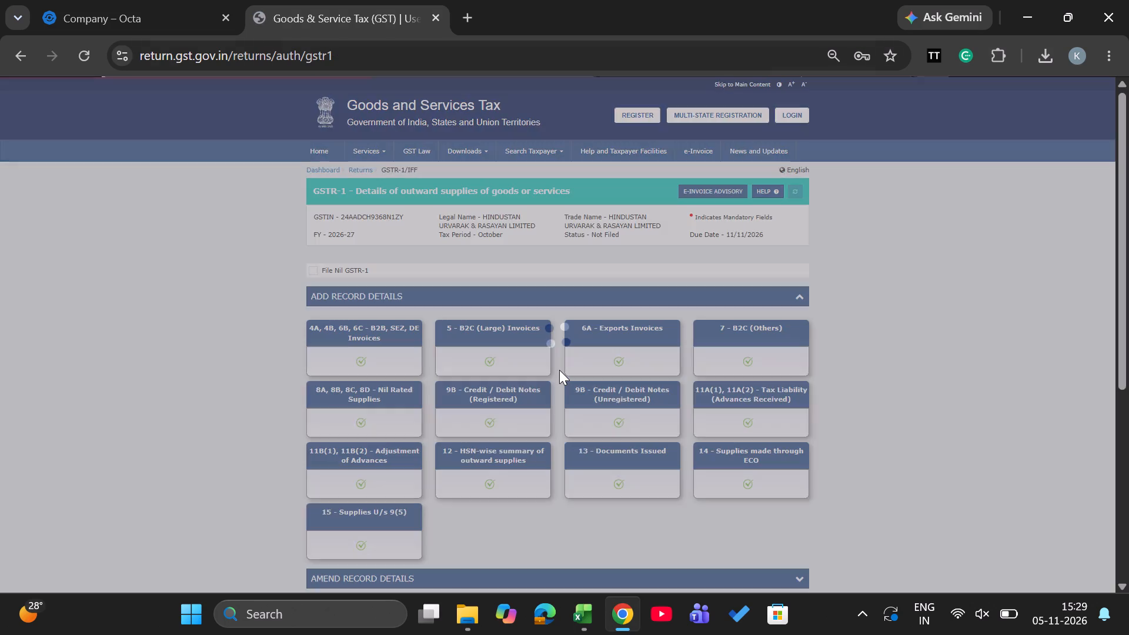
Examine the B2B supplies records in the table 12 HSN-wise summary and return to the GSTR-1 overview.
{"action": "scroll", "coordinate": [559, 370], "scroll_direction": "down", "scroll_amount": 3}
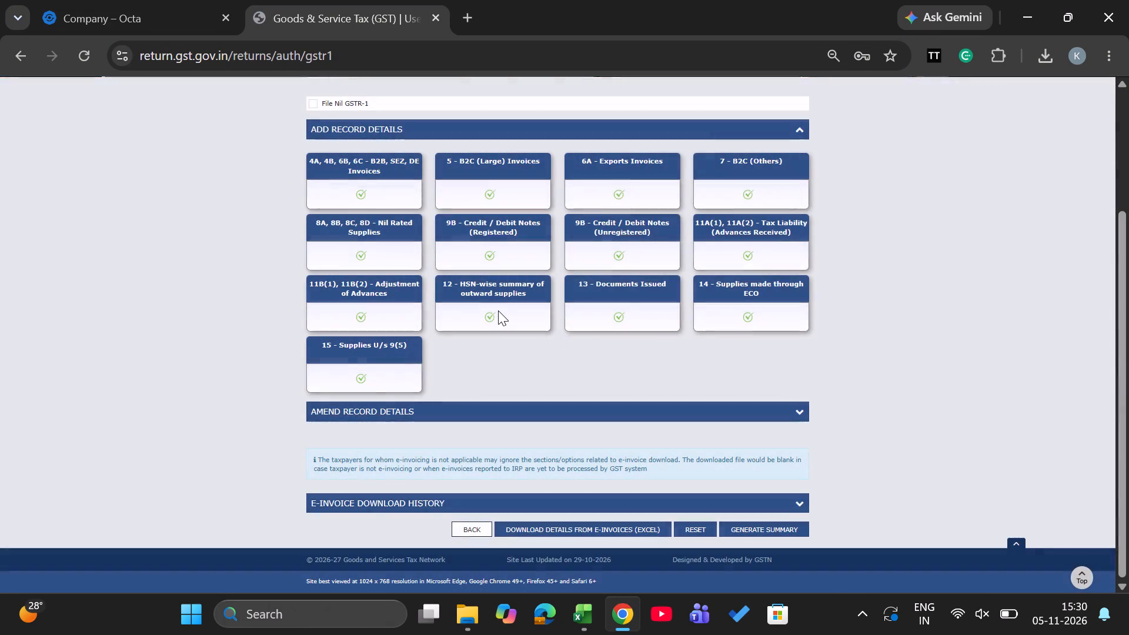
{"action": "left_click", "coordinate": [498, 310]}
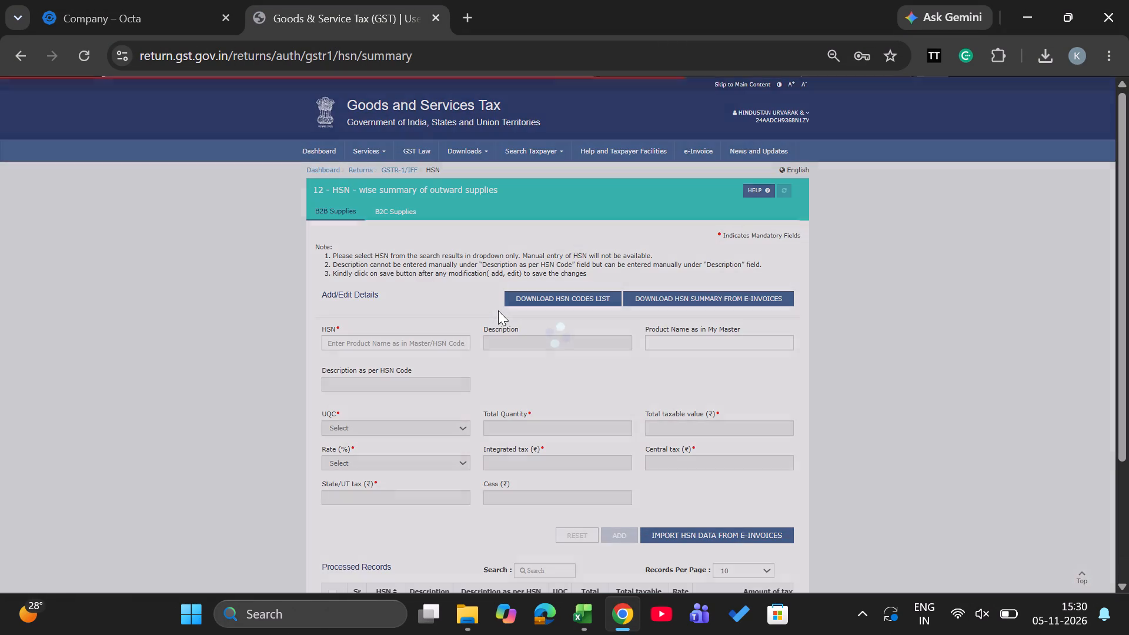
{"action": "scroll", "coordinate": [575, 382], "scroll_direction": "down", "scroll_amount": 7}
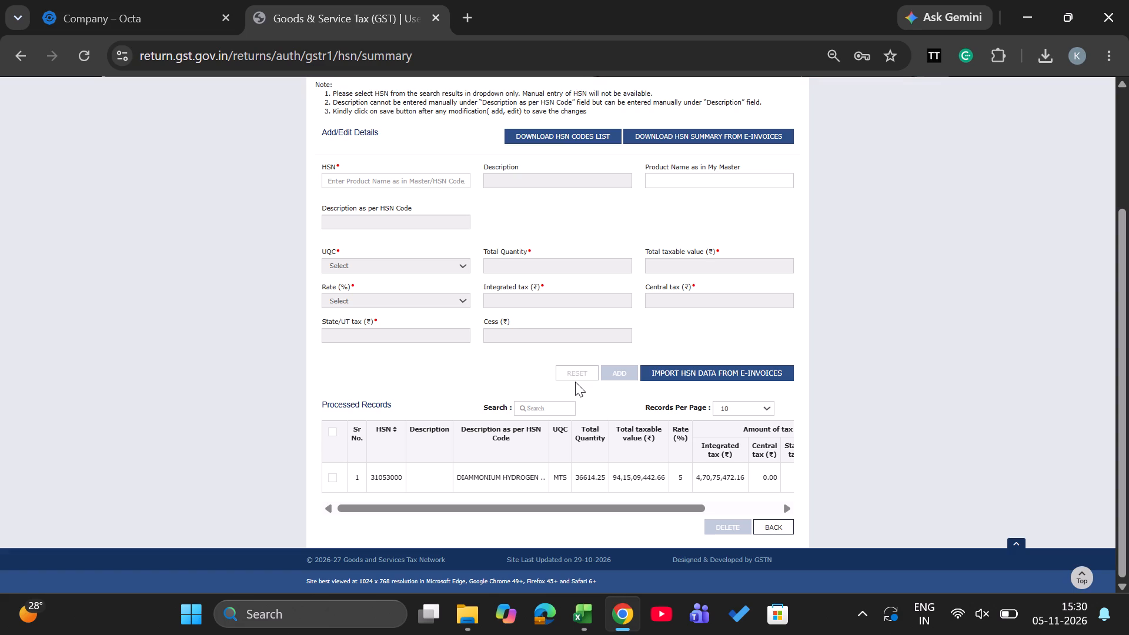
{"action": "left_click", "coordinate": [762, 531]}
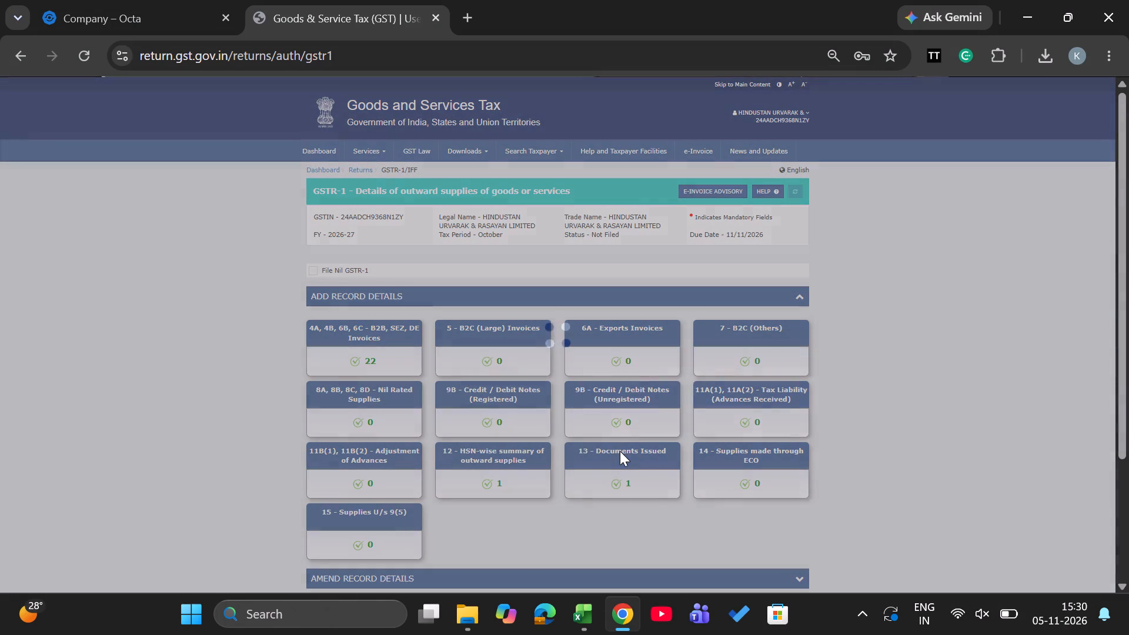
Review the outward supply invoice series and document numbers in table 13, Documents Issued, and return to the GSTR-1 overview.
{"action": "left_click", "coordinate": [612, 464]}
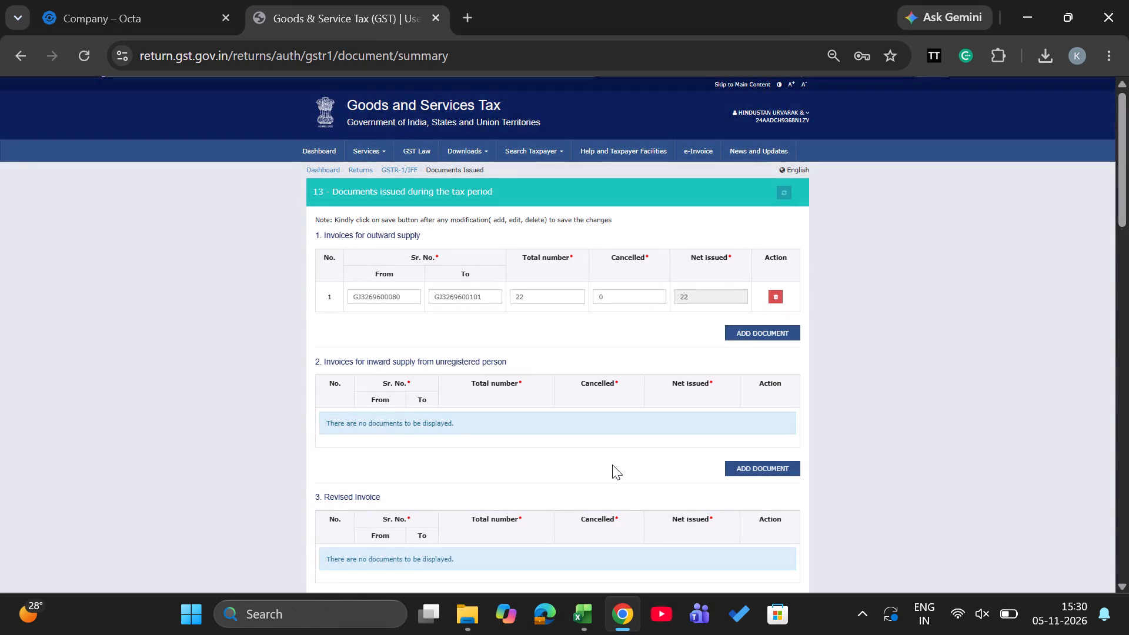
{"action": "scroll", "coordinate": [612, 464], "scroll_direction": "down", "scroll_amount": 2}
{"action": "scroll", "coordinate": [680, 523], "scroll_direction": "down", "scroll_amount": 4}
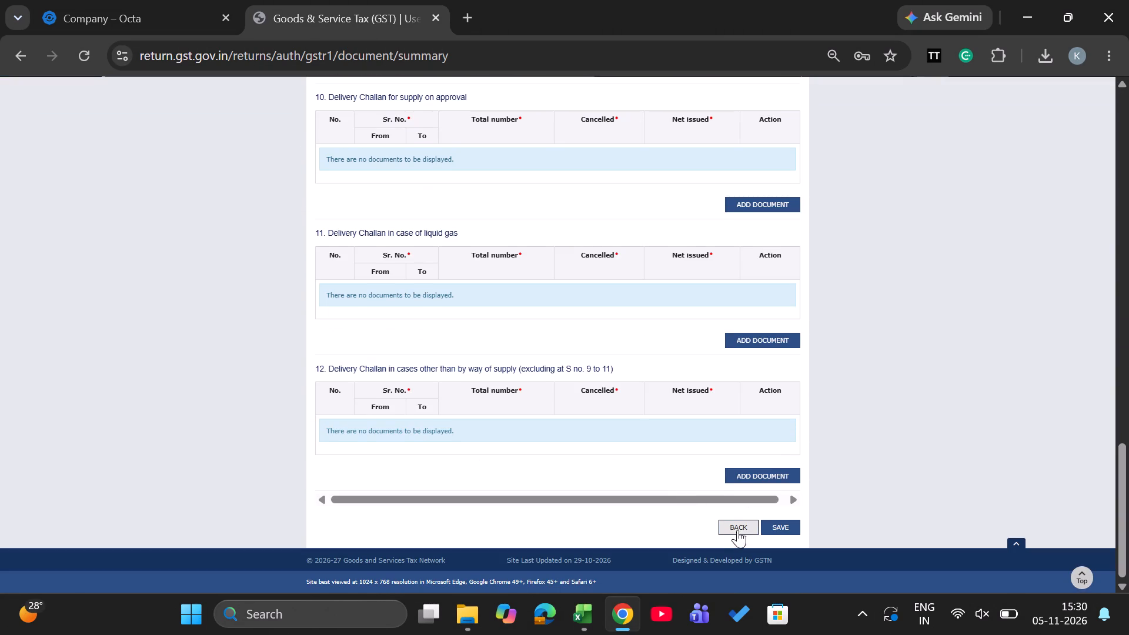
{"action": "left_click", "coordinate": [739, 527]}
Generate the October GSTR-1 summary for Gujarat and refresh the return page to update the request status.
{"action": "scroll", "coordinate": [553, 422], "scroll_direction": "down", "scroll_amount": 5}
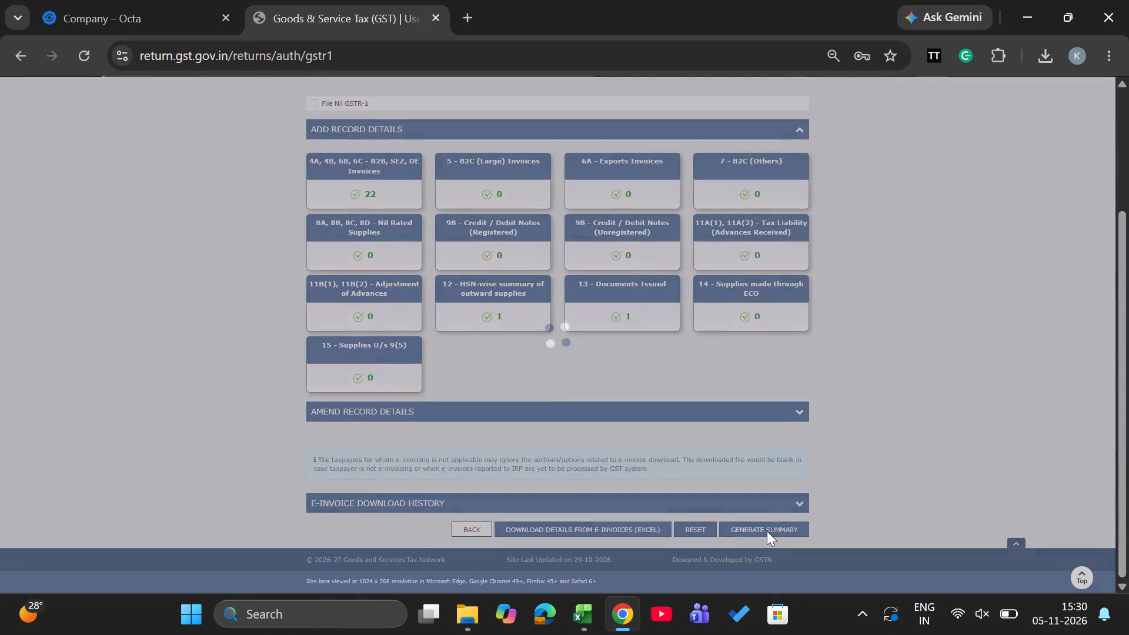
{"action": "left_click", "coordinate": [767, 531]}
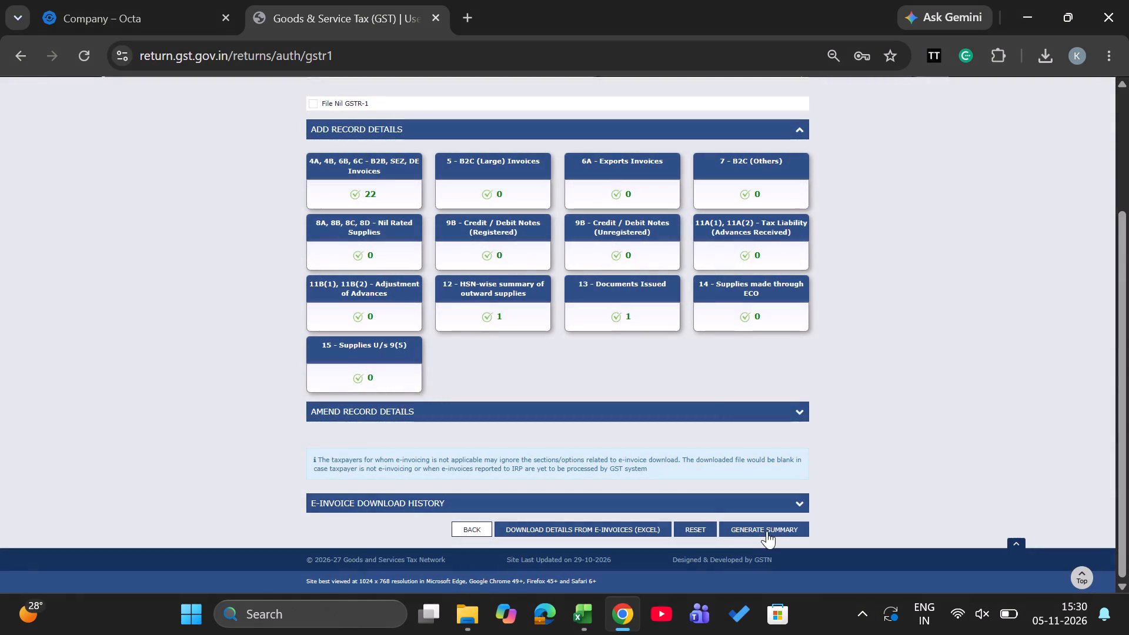
{"action": "left_click", "coordinate": [767, 531]}
{"action": "scroll", "coordinate": [792, 139], "scroll_direction": "up", "scroll_amount": 1}
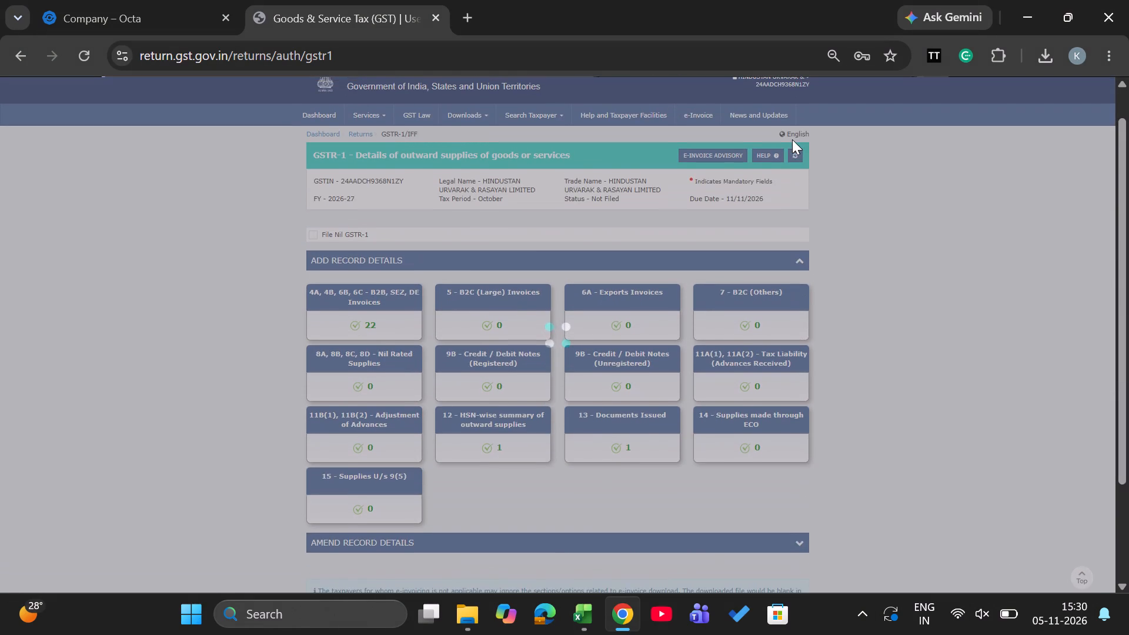
{"action": "left_click", "coordinate": [796, 186]}
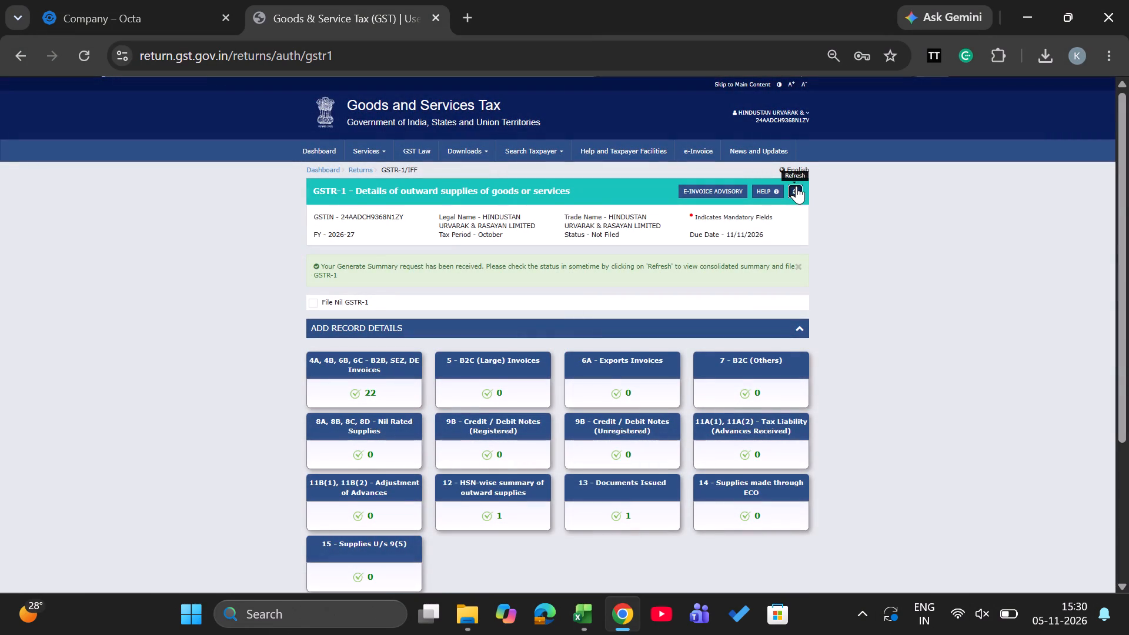
Proceed to the consolidated GSTR-1 filing summary and review it through to the Total Liability row.
{"action": "scroll", "coordinate": [722, 286], "scroll_direction": "down", "scroll_amount": 8}
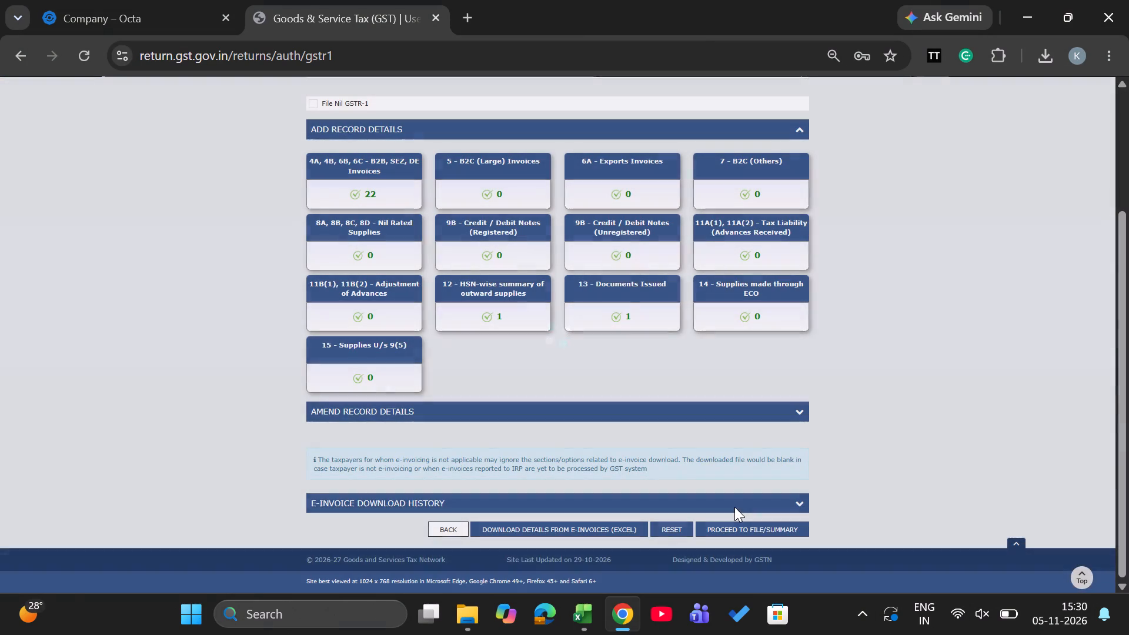
{"action": "left_click", "coordinate": [746, 525]}
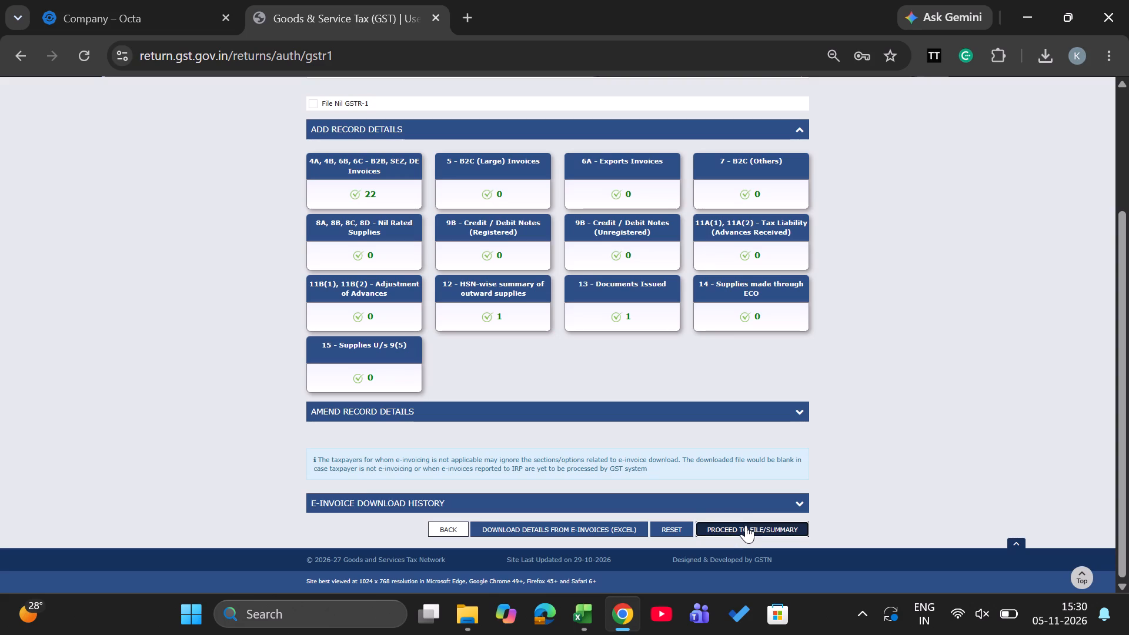
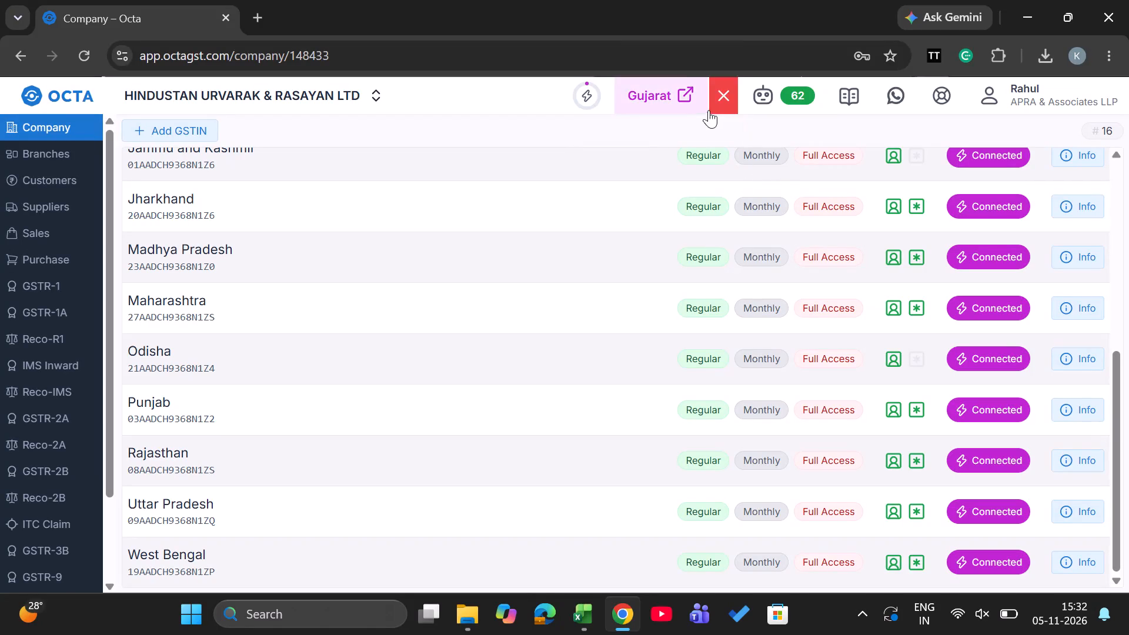
End the Gujarat portal session and log in to the government portal with the Haryana GSTIN.
{"action": "left_click", "coordinate": [720, 103]}
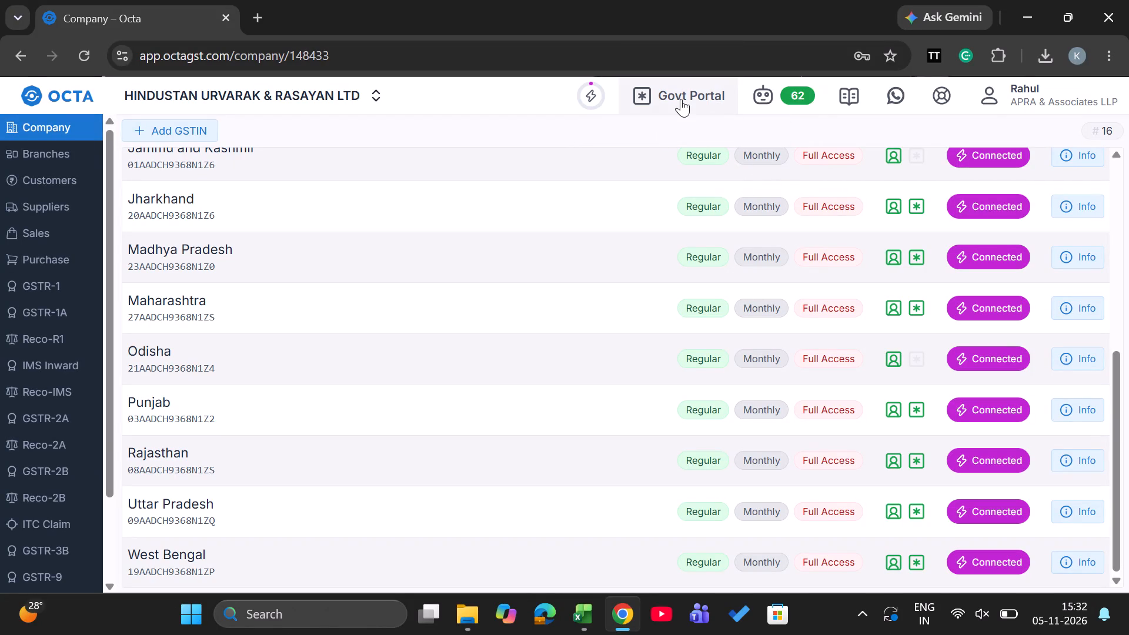
{"action": "left_click", "coordinate": [681, 99]}
{"action": "left_click", "coordinate": [658, 174]}
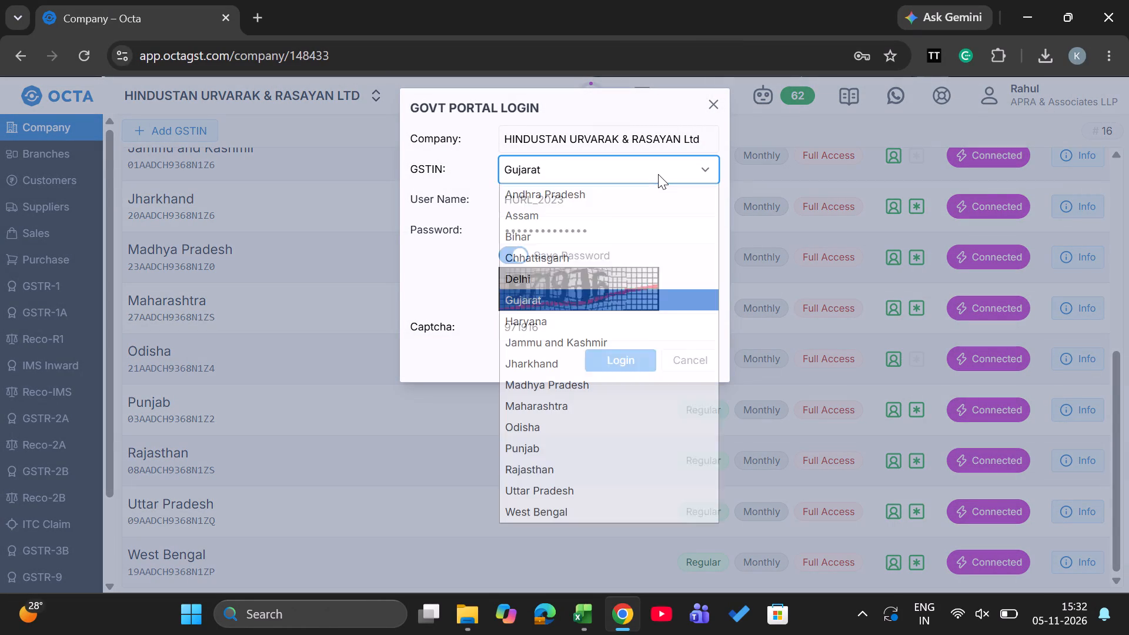
{"action": "left_click", "coordinate": [614, 322]}
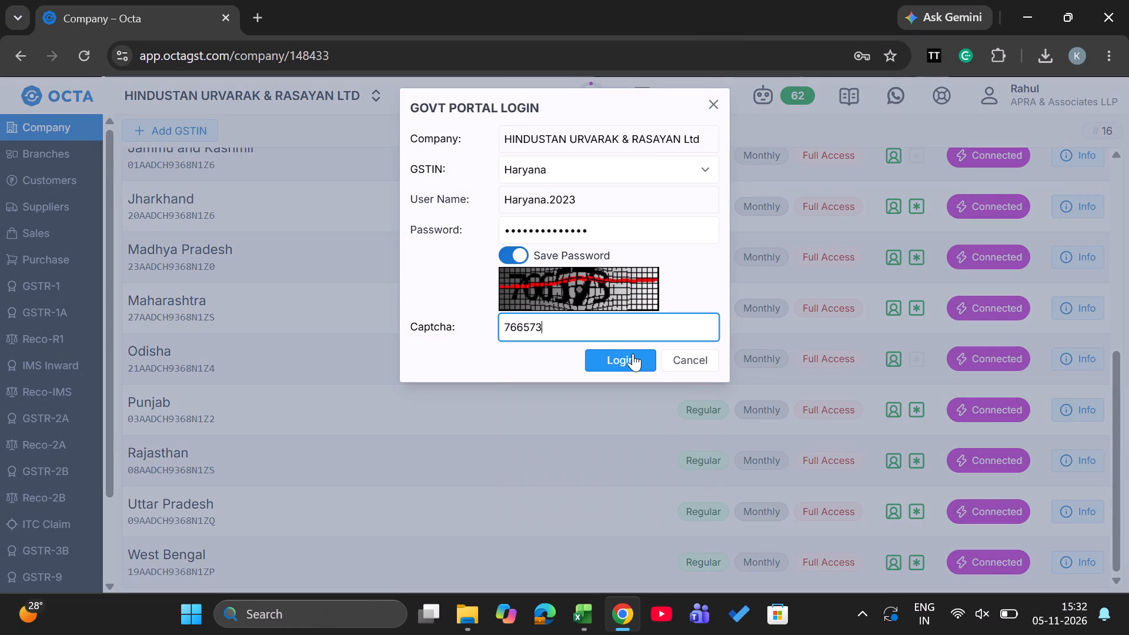
{"action": "left_click", "coordinate": [633, 353]}
Go to the Haryana GST portal, search the returns for October of Quarter 3, 2026-27, and open GSTR-1 for online preparation.
{"action": "left_click", "coordinate": [650, 101]}
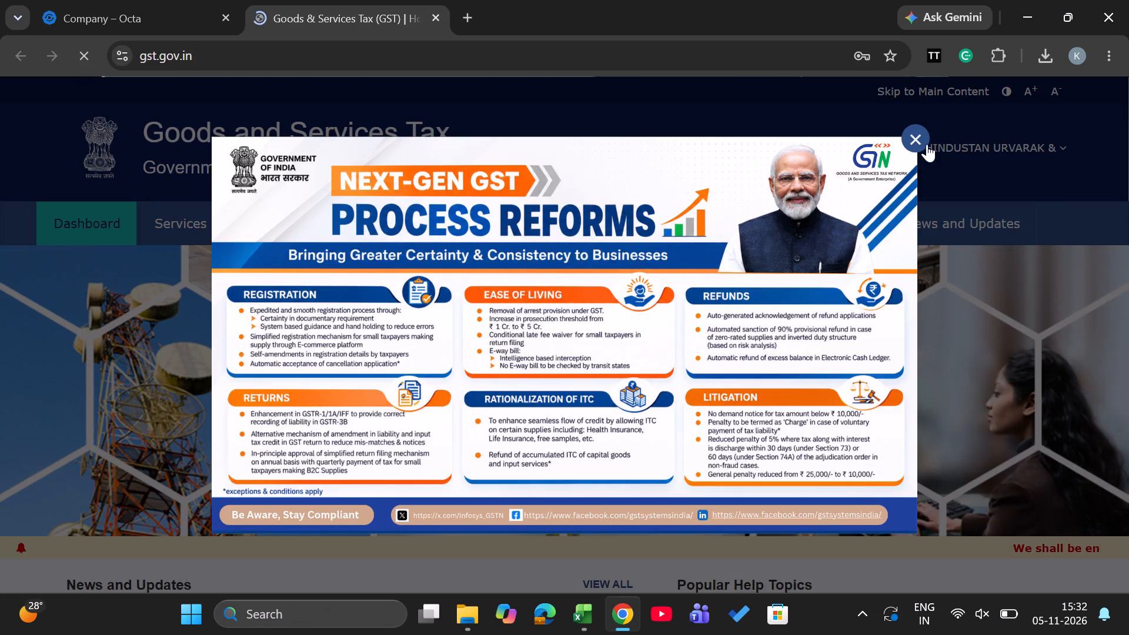
{"action": "left_click", "coordinate": [923, 139]}
{"action": "left_click", "coordinate": [209, 216]}
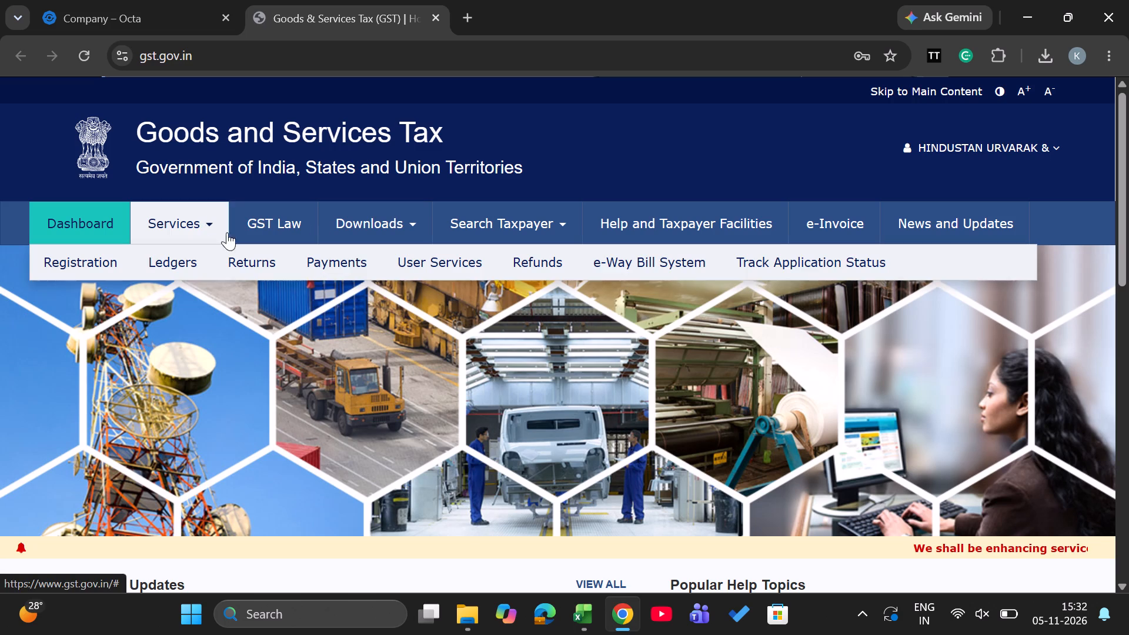
{"action": "left_click", "coordinate": [141, 293]}
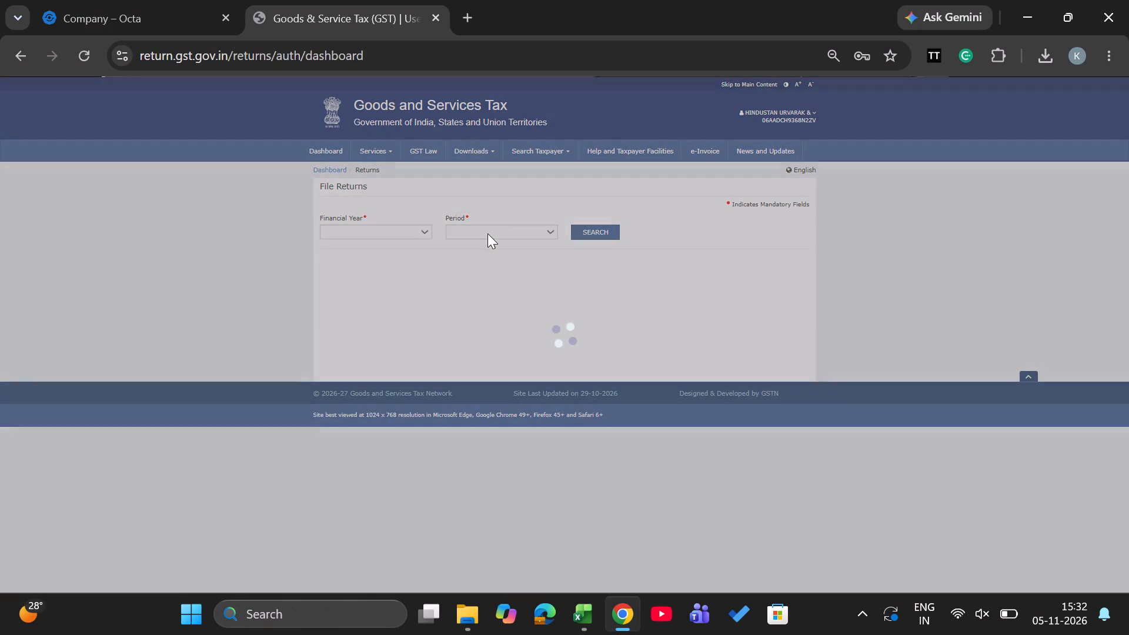
{"action": "left_click", "coordinate": [621, 245]}
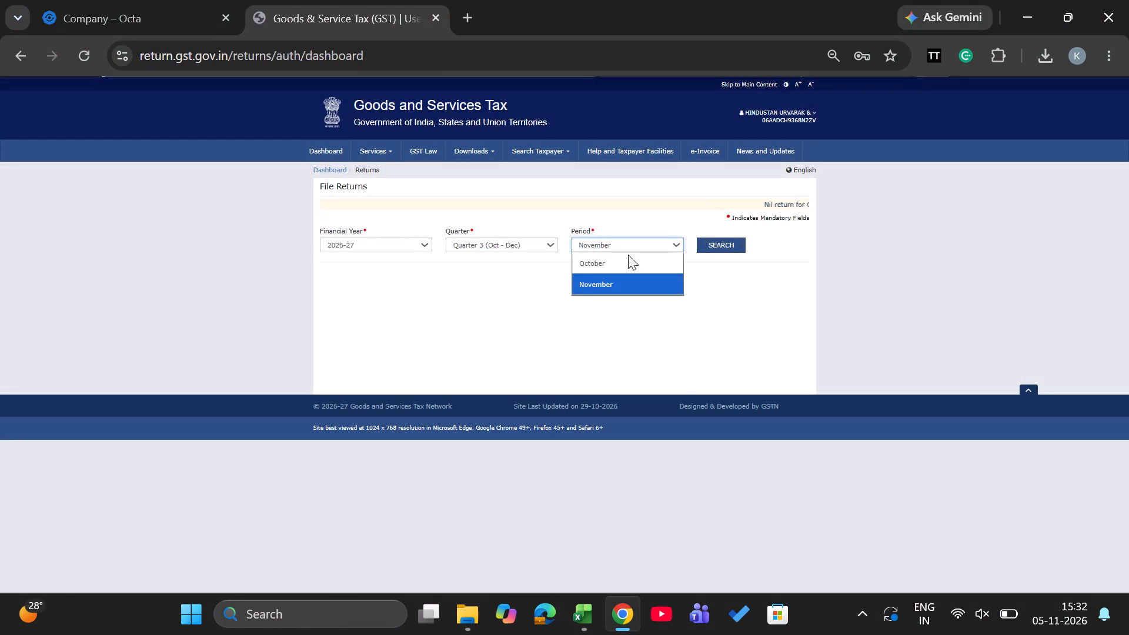
{"action": "left_click", "coordinate": [637, 265]}
{"action": "left_click", "coordinate": [710, 247]}
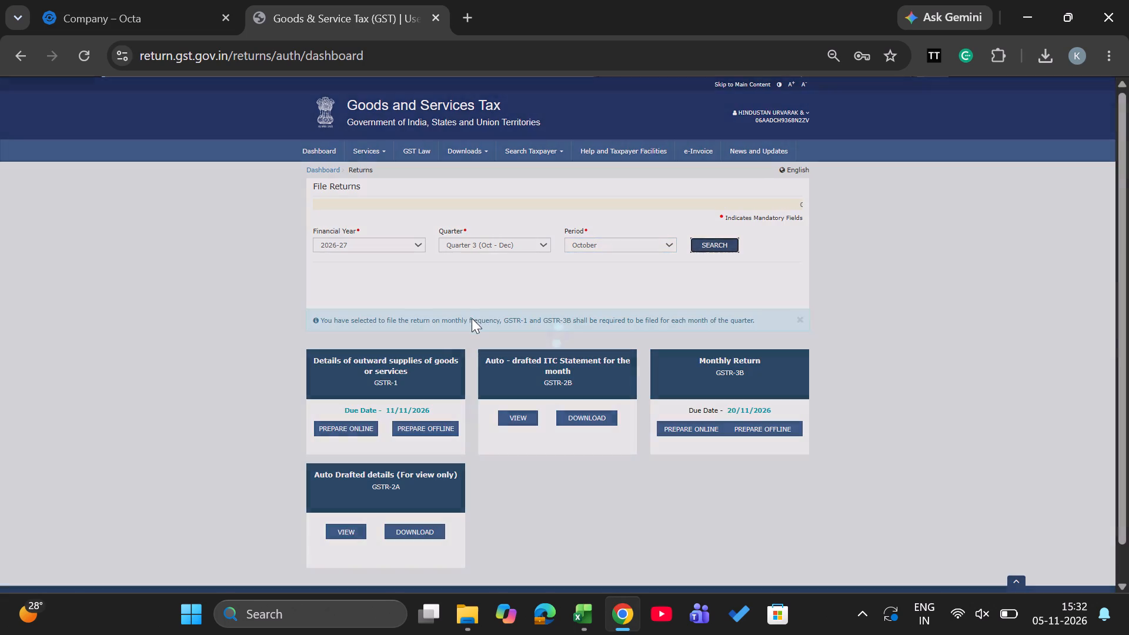
{"action": "scroll", "coordinate": [472, 318], "scroll_direction": "down", "scroll_amount": 3}
{"action": "left_click", "coordinate": [388, 355]}
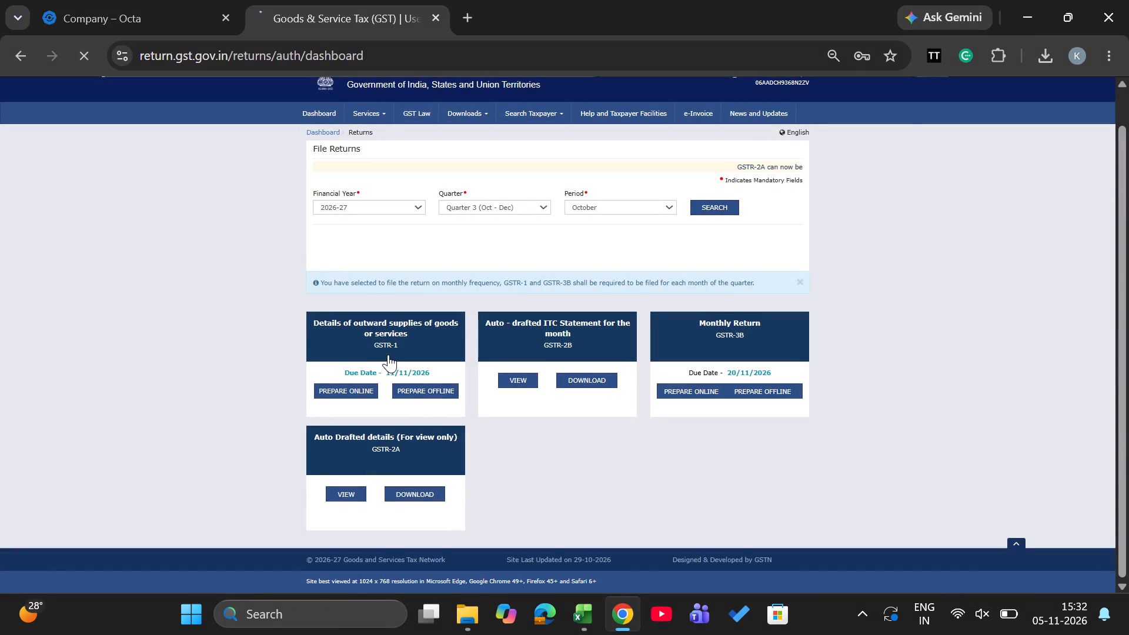
Generate the October GSTR-1 summary for Haryana and refresh the return page to update the request status.
{"action": "scroll", "coordinate": [613, 340], "scroll_direction": "down", "scroll_amount": 6}
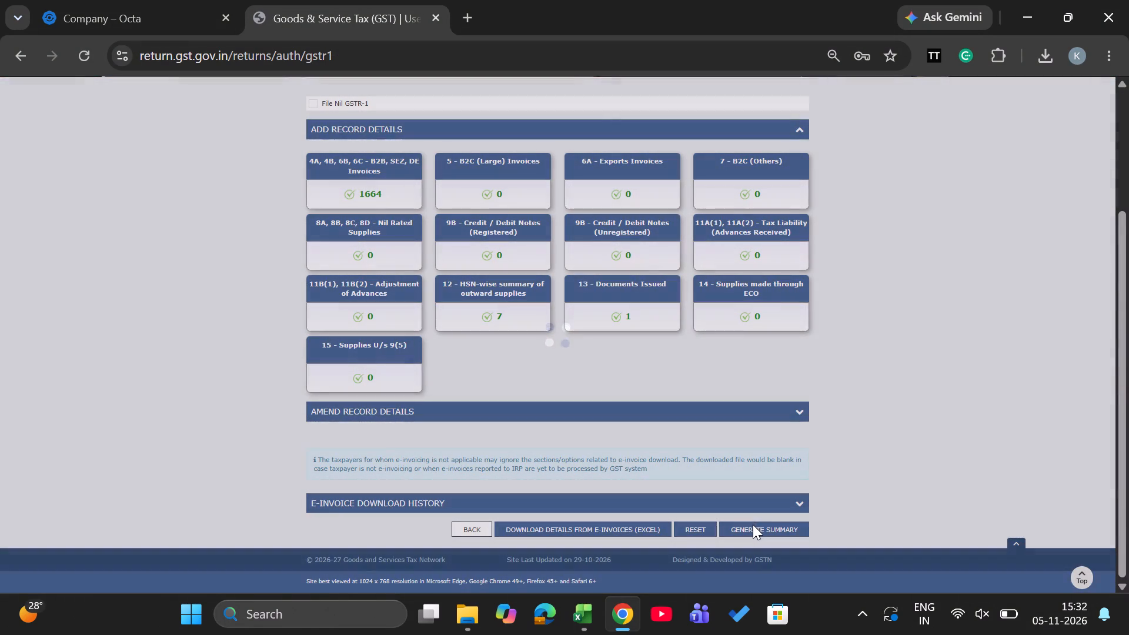
{"action": "left_click", "coordinate": [753, 524]}
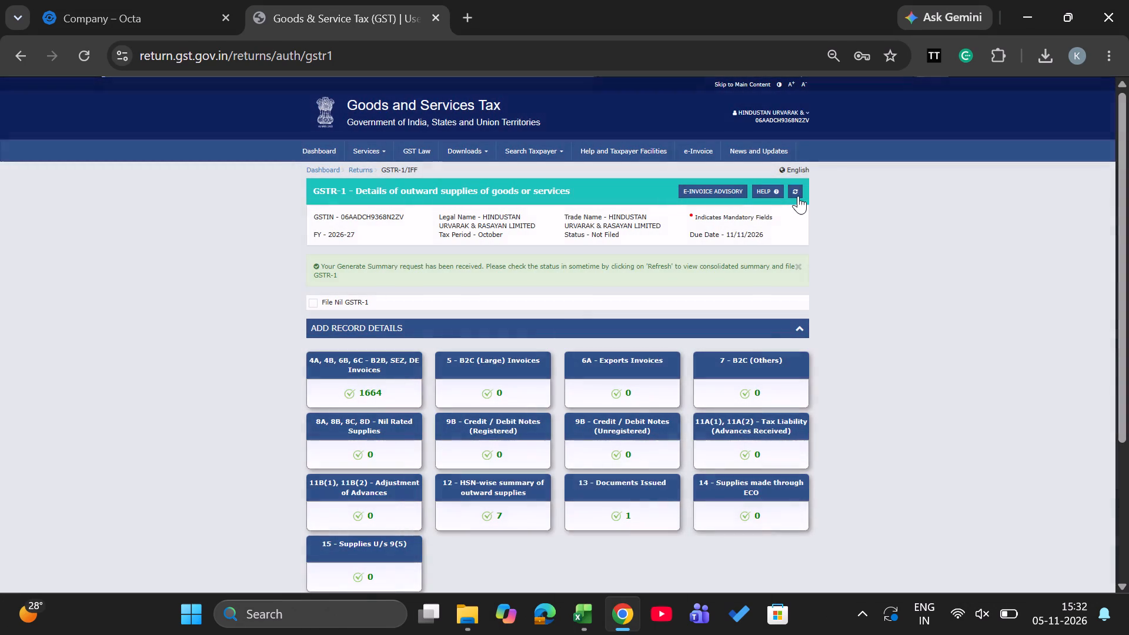
{"action": "left_click", "coordinate": [794, 197]}
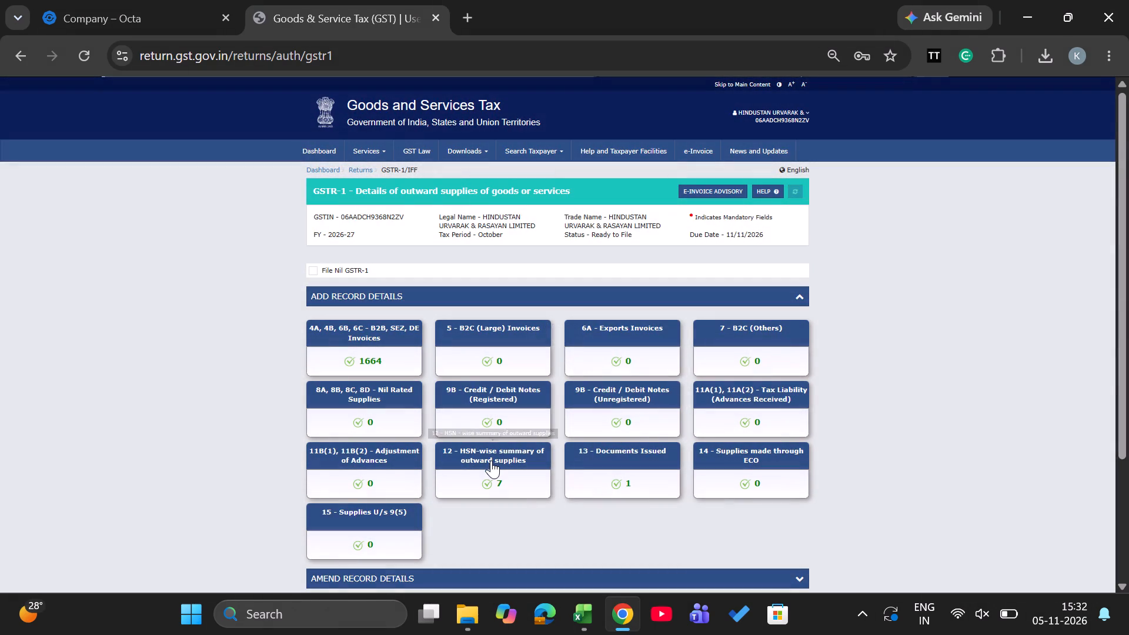
Examine the B2C and B2B supplies records in the table 12 HSN-wise summary of outward supplies.
{"action": "left_click", "coordinate": [491, 460]}
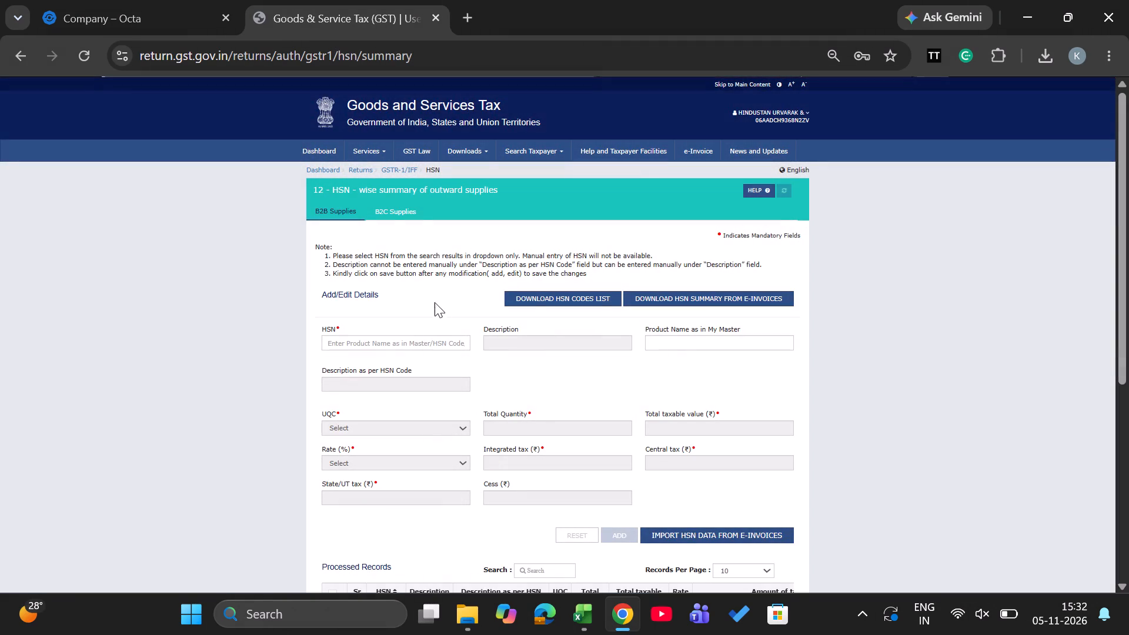
{"action": "left_click", "coordinate": [392, 213]}
{"action": "scroll", "coordinate": [492, 352], "scroll_direction": "down", "scroll_amount": 7}
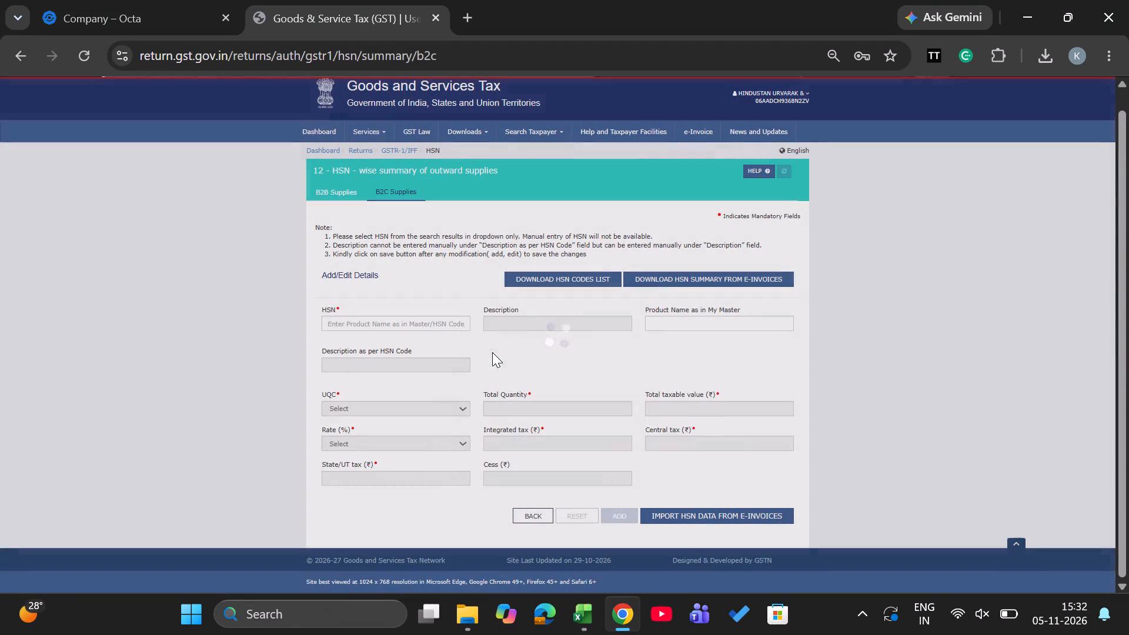
{"action": "left_click", "coordinate": [338, 198]}
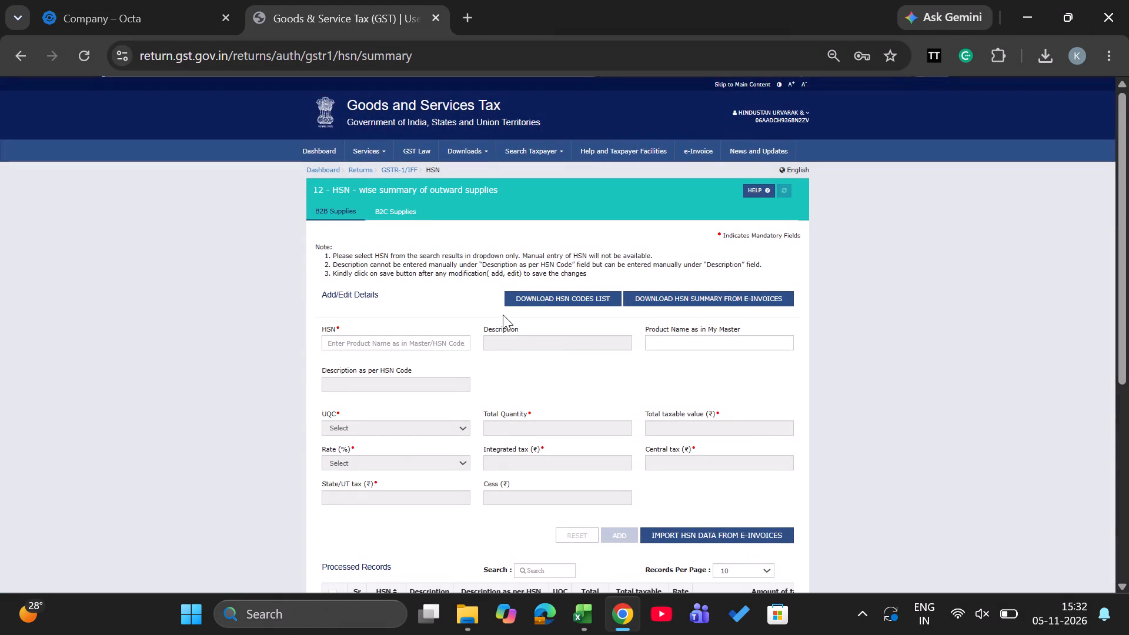
{"action": "scroll", "coordinate": [614, 396], "scroll_direction": "down", "scroll_amount": 3}
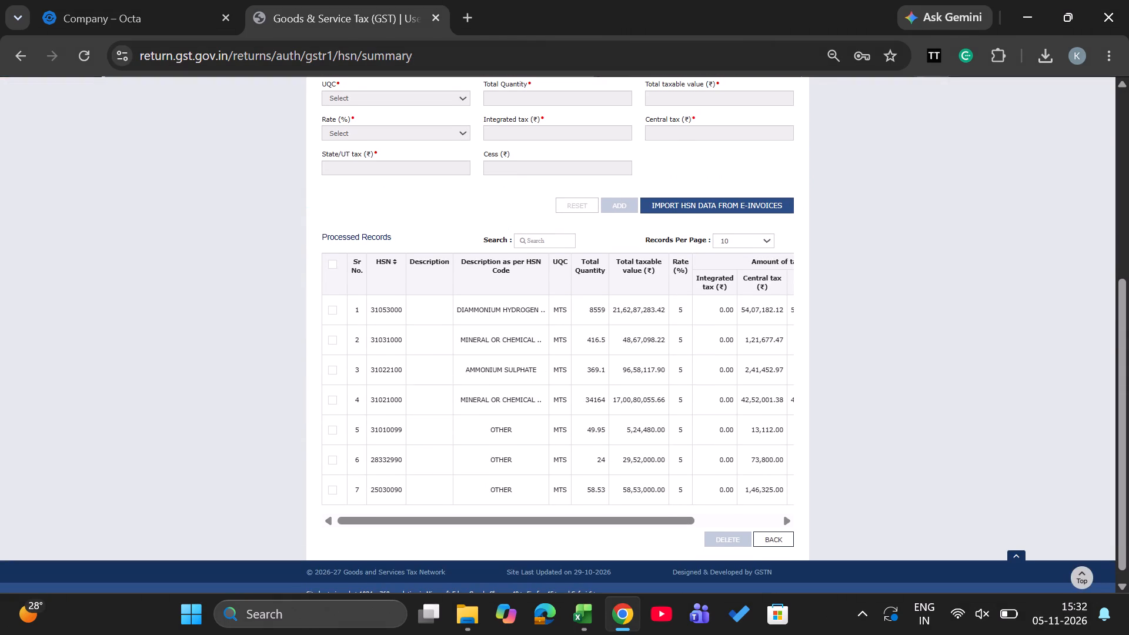
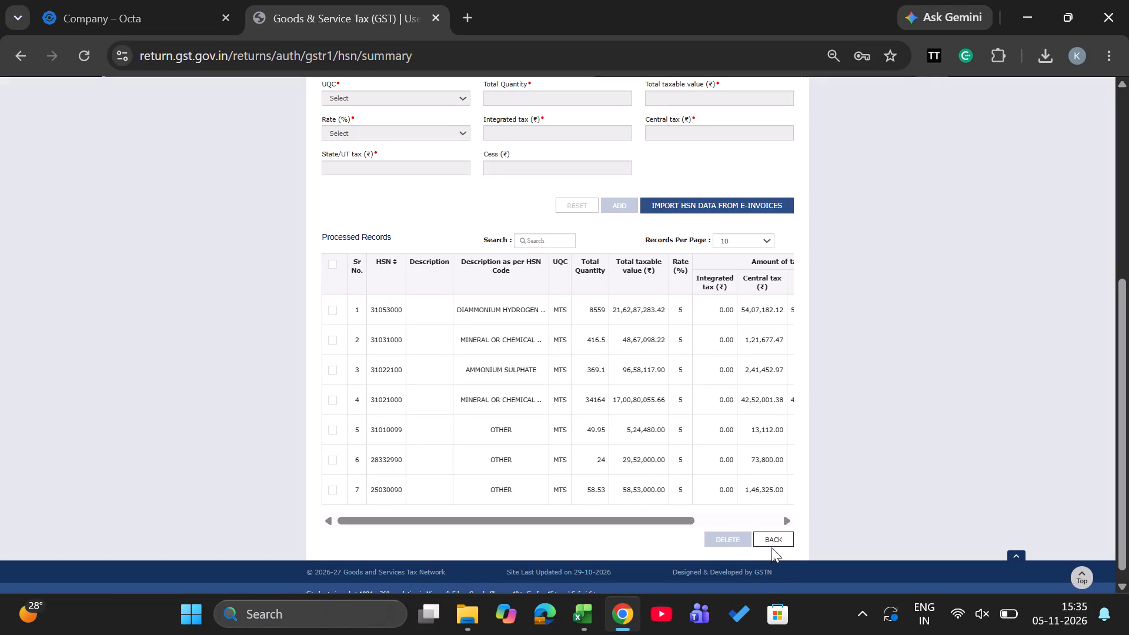
Leave the HSN-wise summary, review table 13 for documents issued during the tax period, and return to the GSTR-1 overview.
{"action": "left_click", "coordinate": [750, 545]}
{"action": "left_click", "coordinate": [783, 534]}
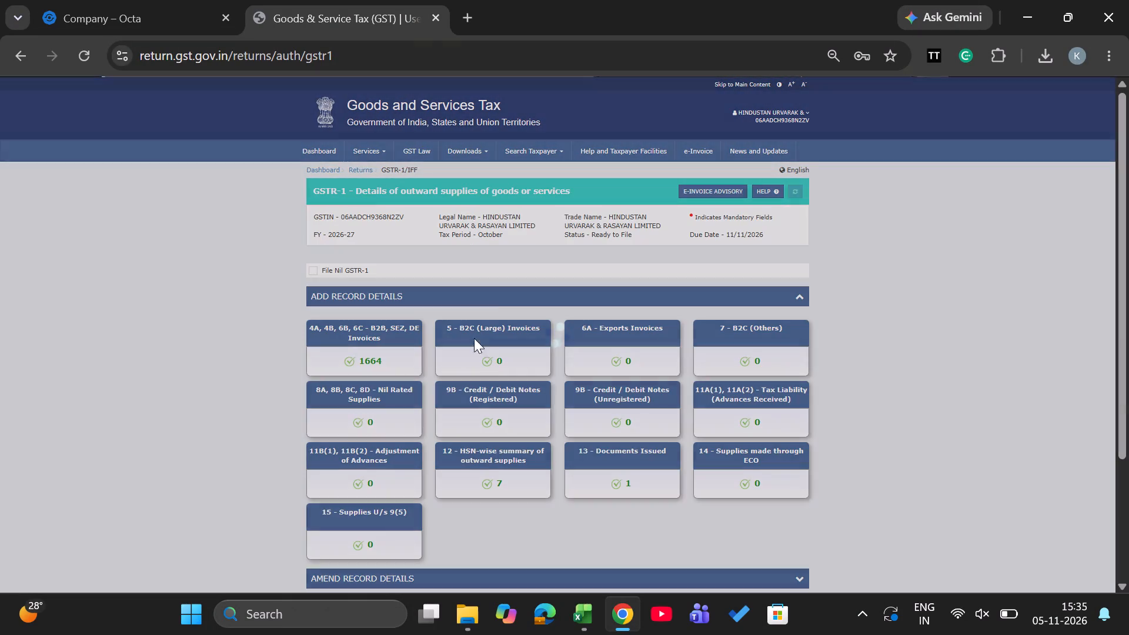
{"action": "left_click", "coordinate": [607, 464]}
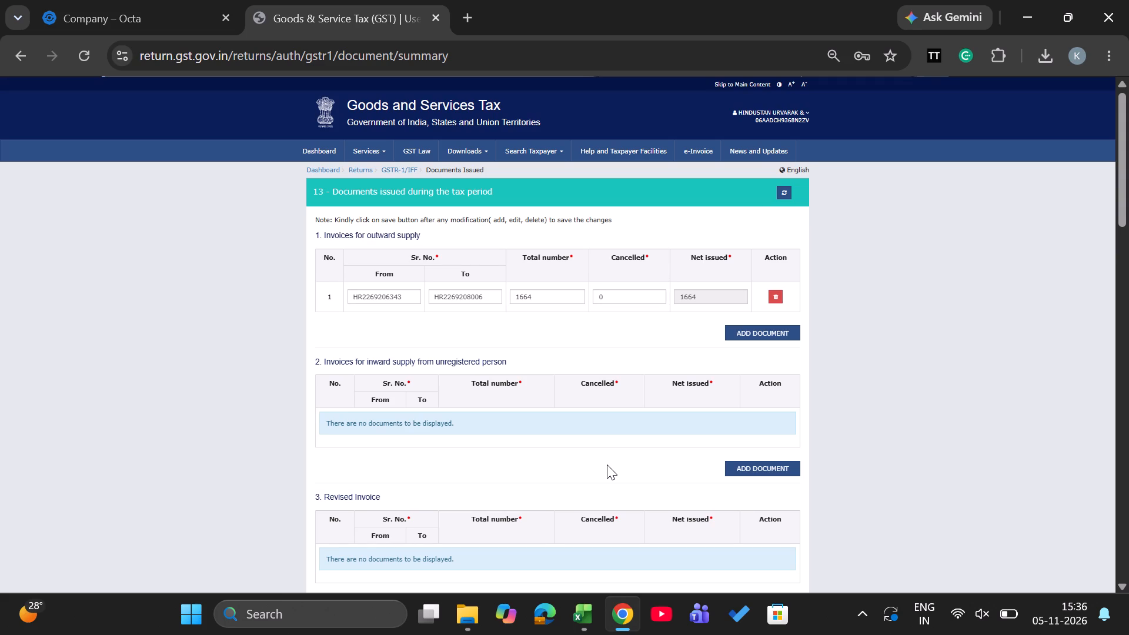
{"action": "scroll", "coordinate": [607, 464], "scroll_direction": "down", "scroll_amount": 12}
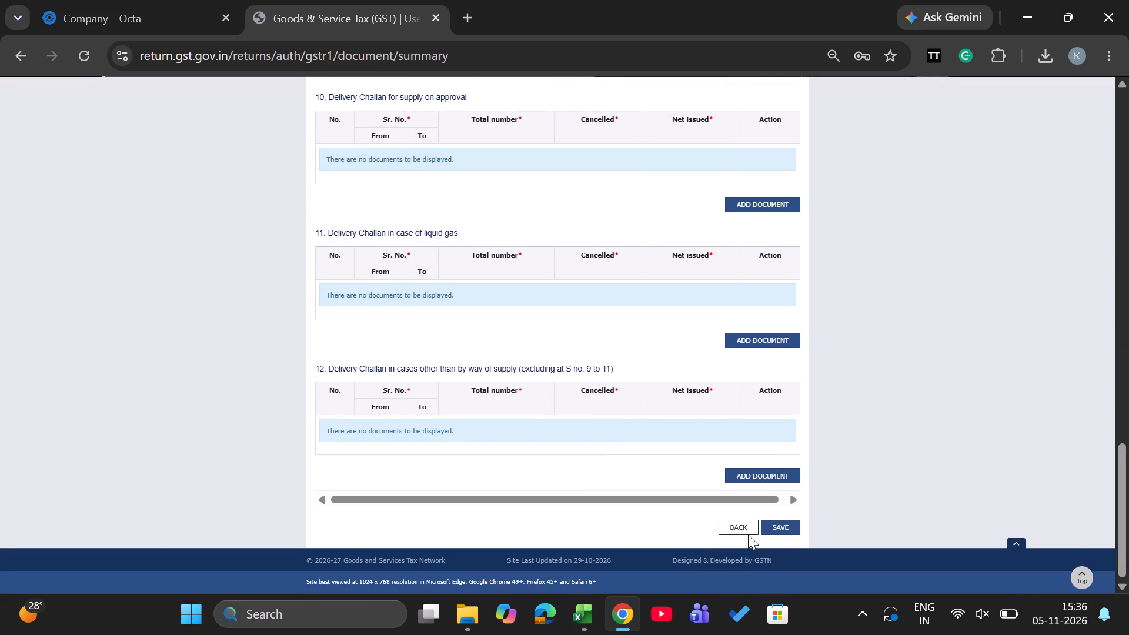
{"action": "left_click", "coordinate": [749, 533]}
Proceed to the Haryana GSTR-1 filing summary and review it down to the total liability row.
{"action": "scroll", "coordinate": [611, 444], "scroll_direction": "down", "scroll_amount": 5}
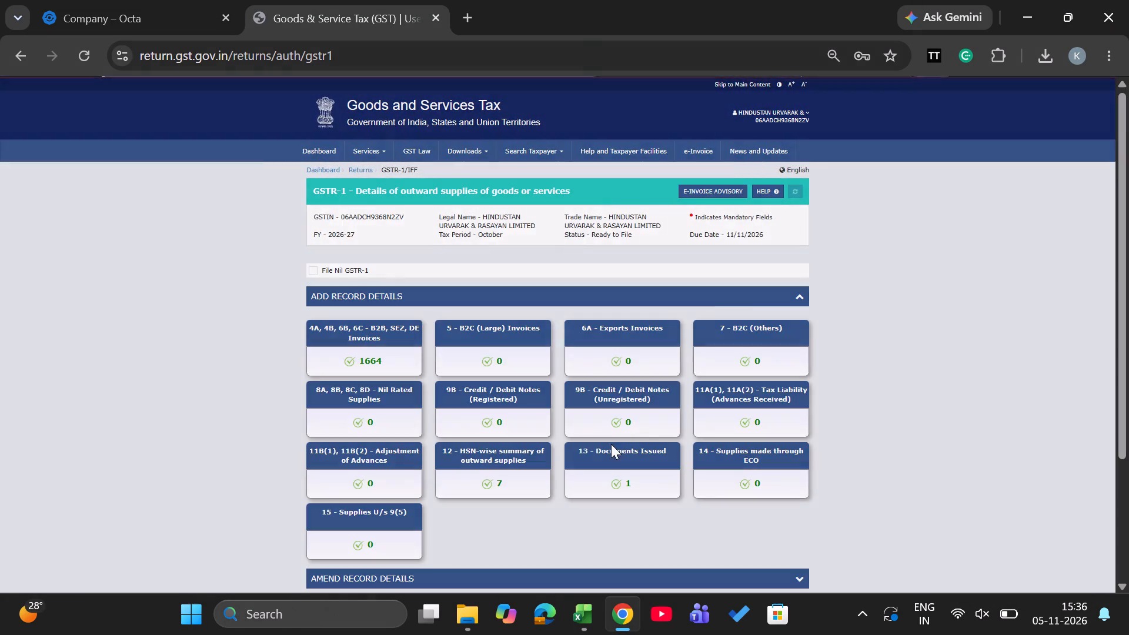
{"action": "scroll", "coordinate": [730, 422], "scroll_direction": "down", "scroll_amount": 5}
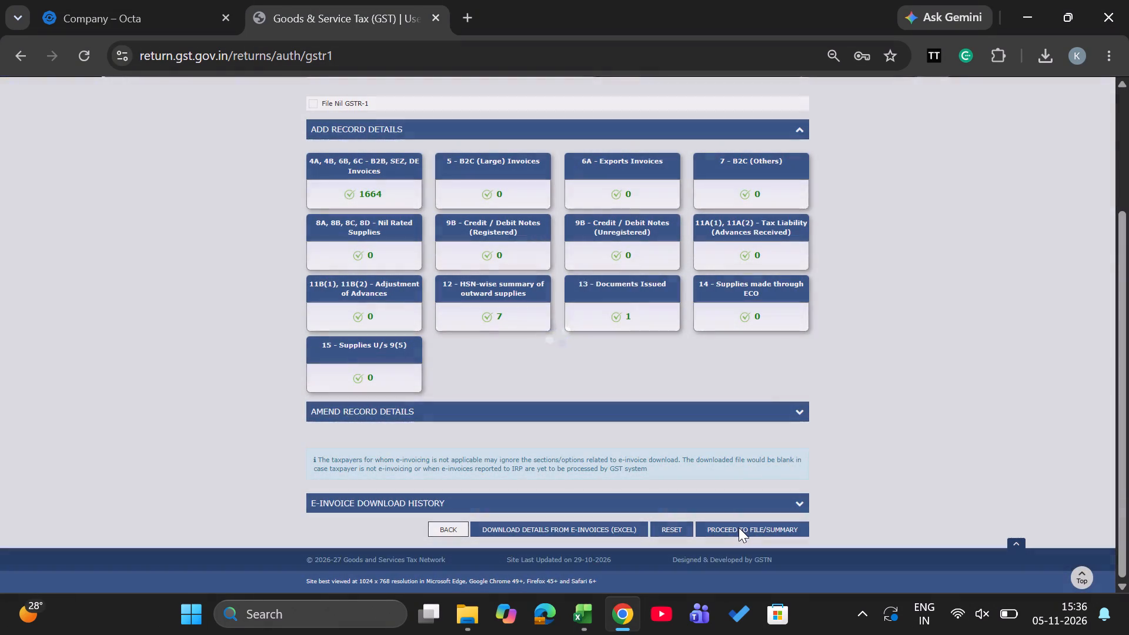
{"action": "left_click", "coordinate": [739, 527]}
{"action": "scroll", "coordinate": [717, 362], "scroll_direction": "down", "scroll_amount": 4}
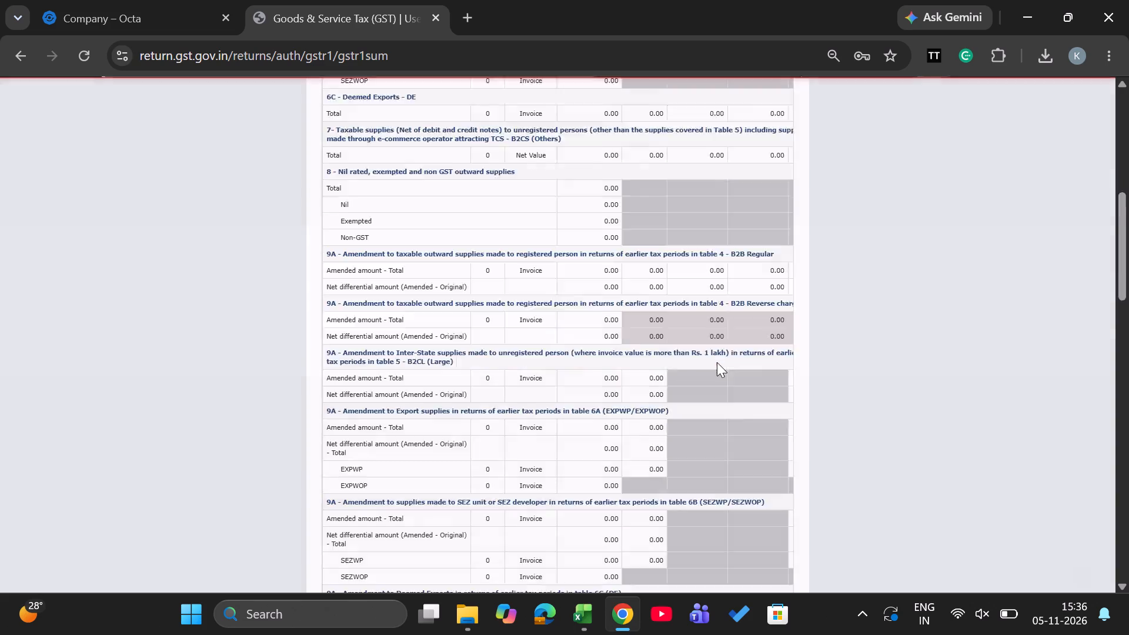
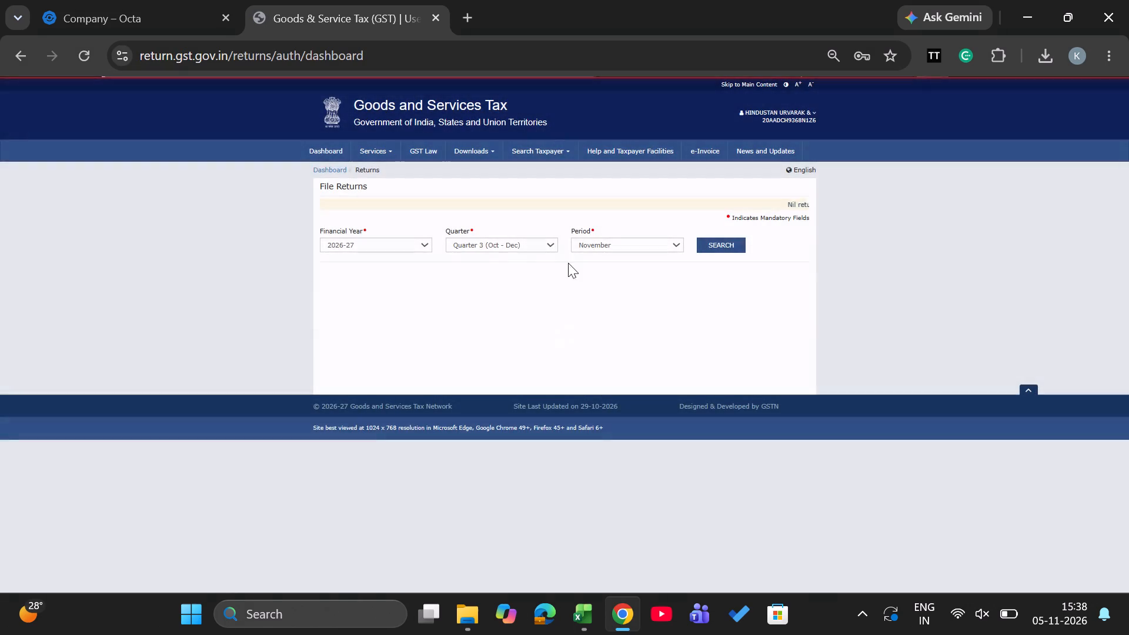
Search the returns for October, Quarter 3 of 2026-27, and open its GSTR-1 for online preparation.
{"action": "left_click", "coordinate": [639, 245]}
{"action": "left_click", "coordinate": [639, 245]}
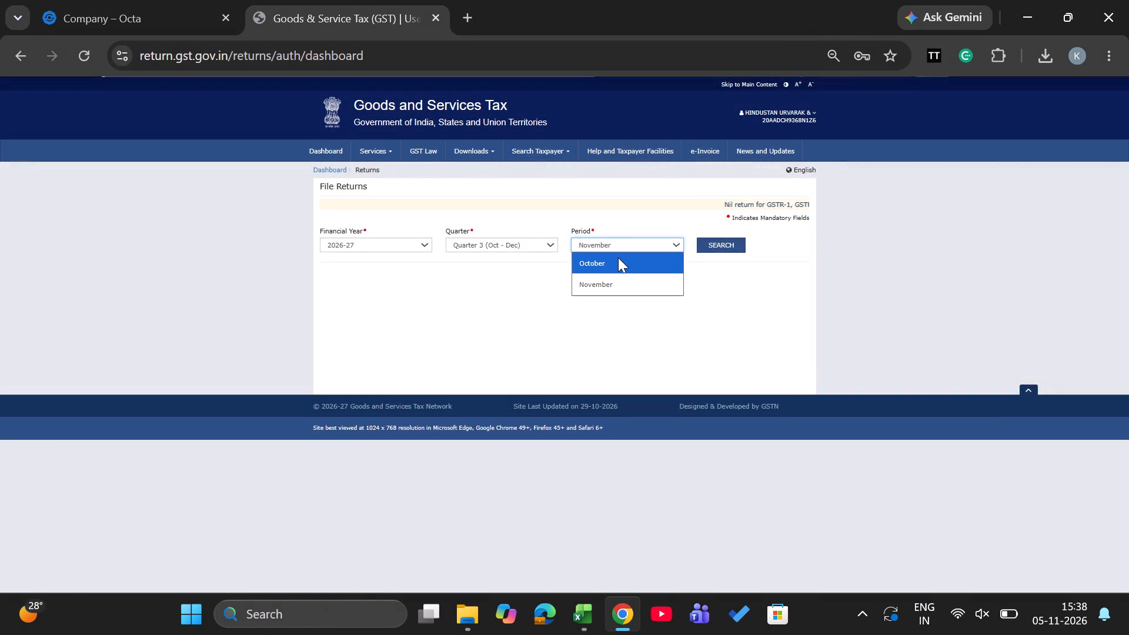
{"action": "left_click", "coordinate": [618, 258]}
{"action": "left_click", "coordinate": [717, 245]}
{"action": "scroll", "coordinate": [455, 308], "scroll_direction": "down", "scroll_amount": 1}
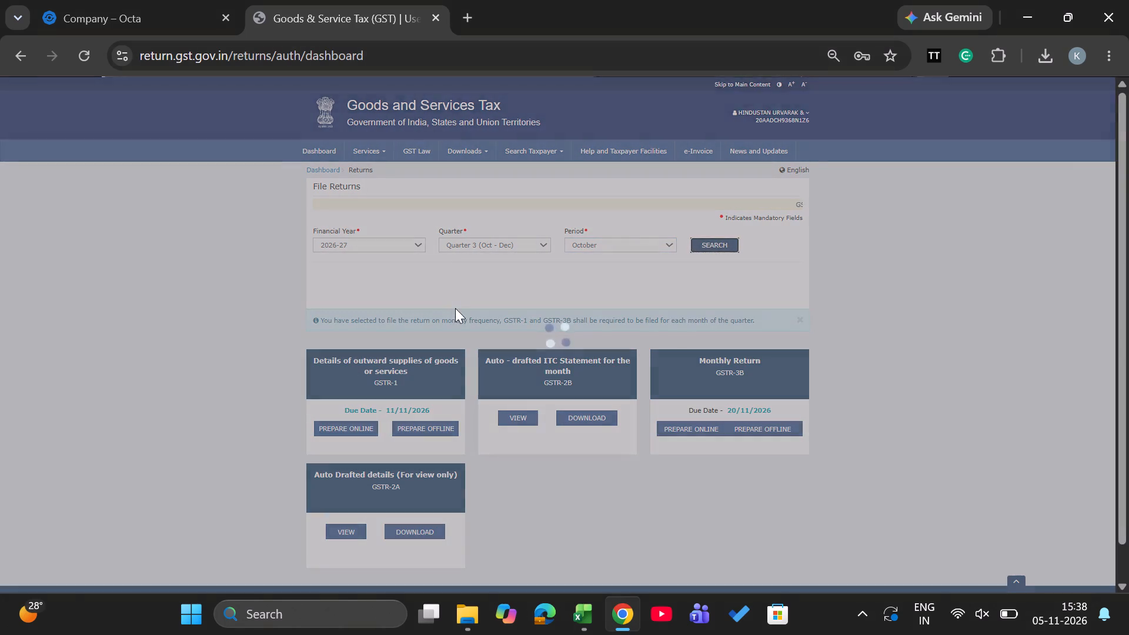
{"action": "scroll", "coordinate": [455, 308], "scroll_direction": "down", "scroll_amount": 2}
{"action": "left_click", "coordinate": [362, 340]}
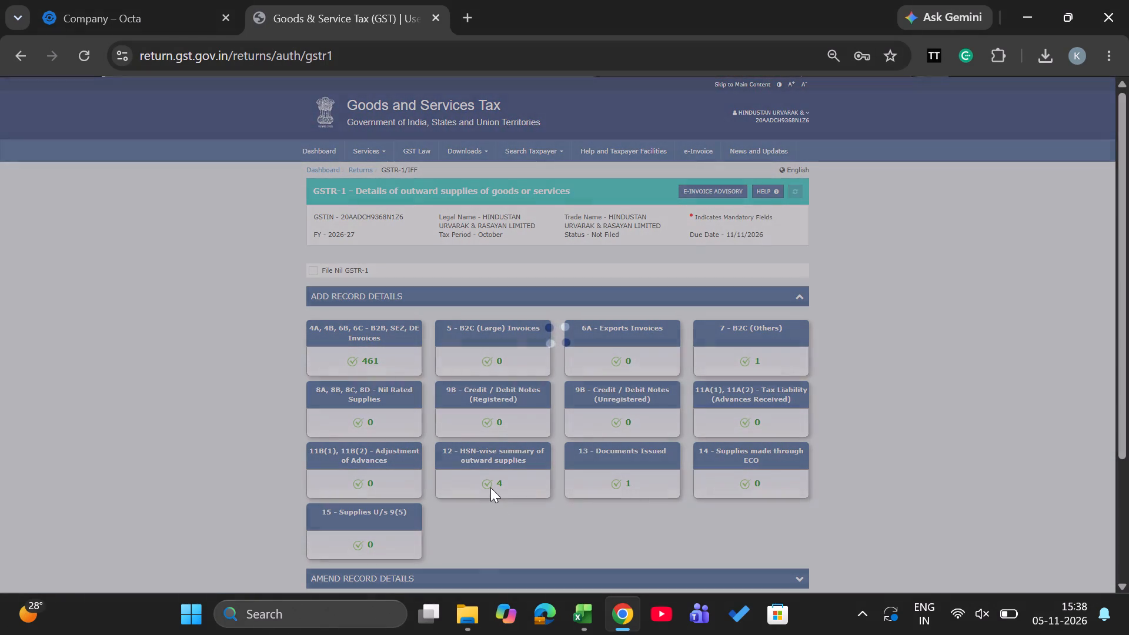
Open table 12, the HSN-wise summary of outward supplies, and review its processed records.
{"action": "left_click", "coordinate": [491, 474]}
{"action": "left_click", "coordinate": [491, 474]}
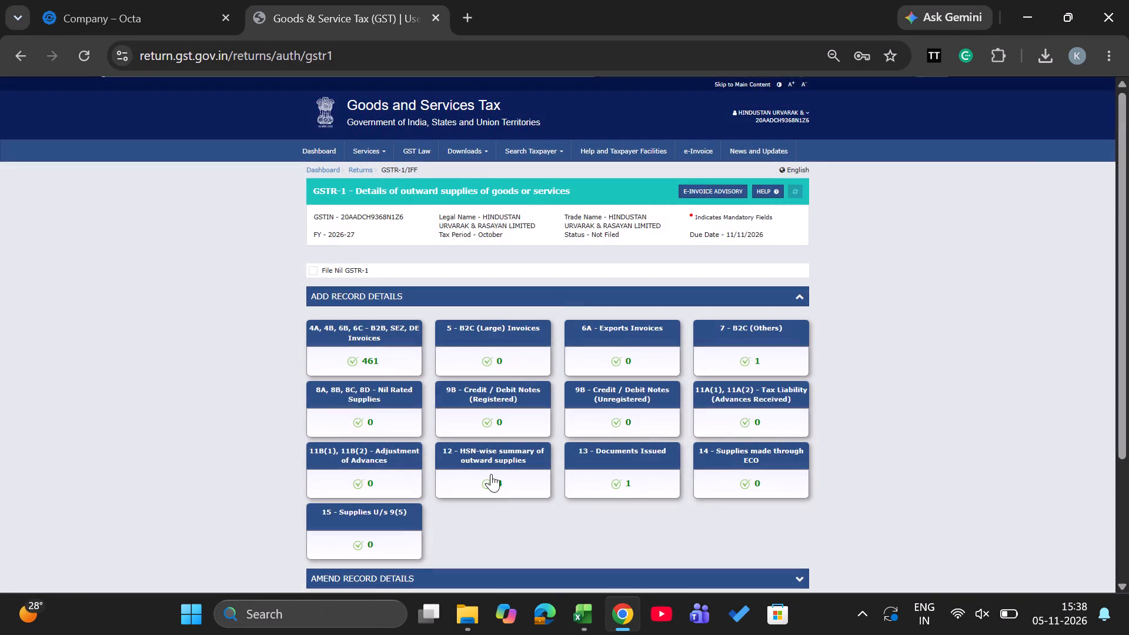
{"action": "scroll", "coordinate": [491, 474], "scroll_direction": "down", "scroll_amount": 5}
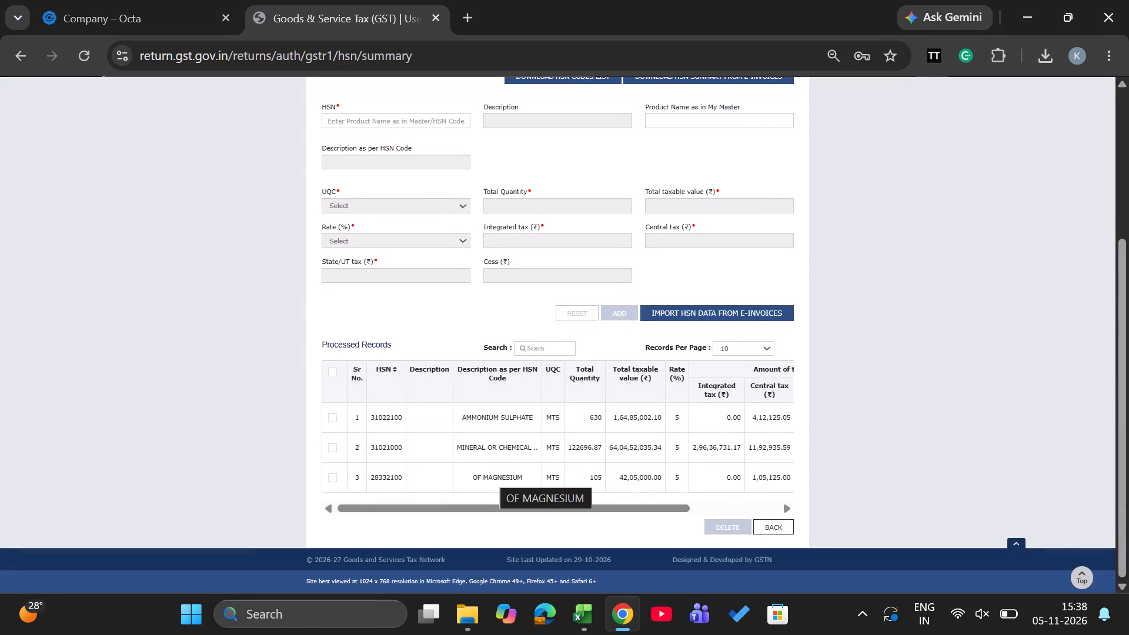
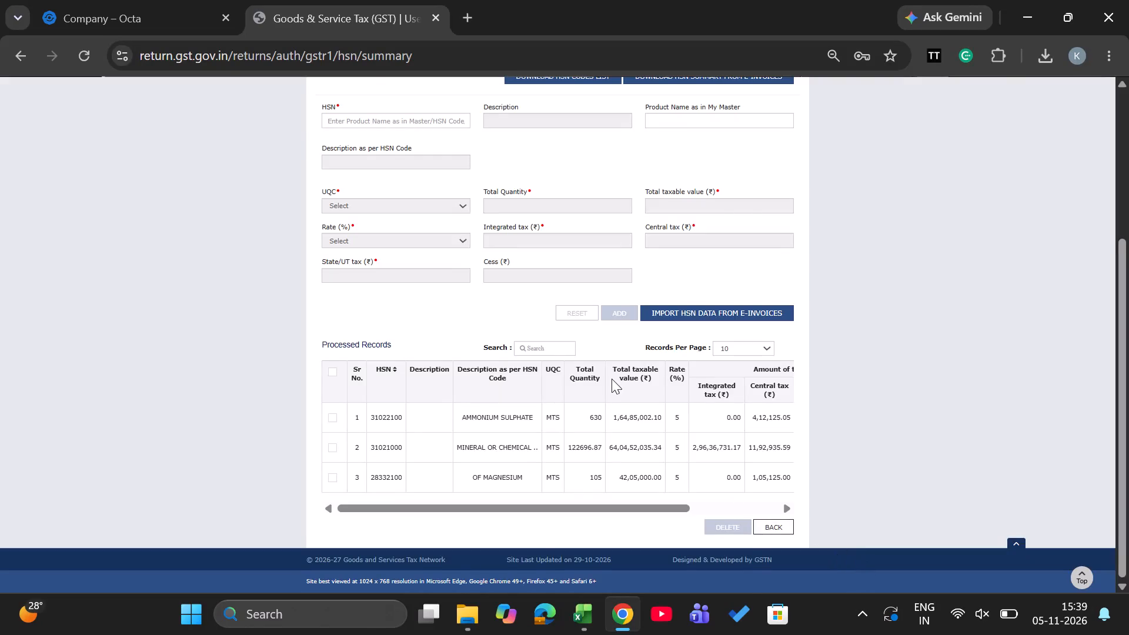
Review the processed records for B2C supplies in the HSN-wise summary and return to the GSTR-1 overview.
{"action": "scroll", "coordinate": [612, 379], "scroll_direction": "up", "scroll_amount": 6}
{"action": "left_click", "coordinate": [409, 216]}
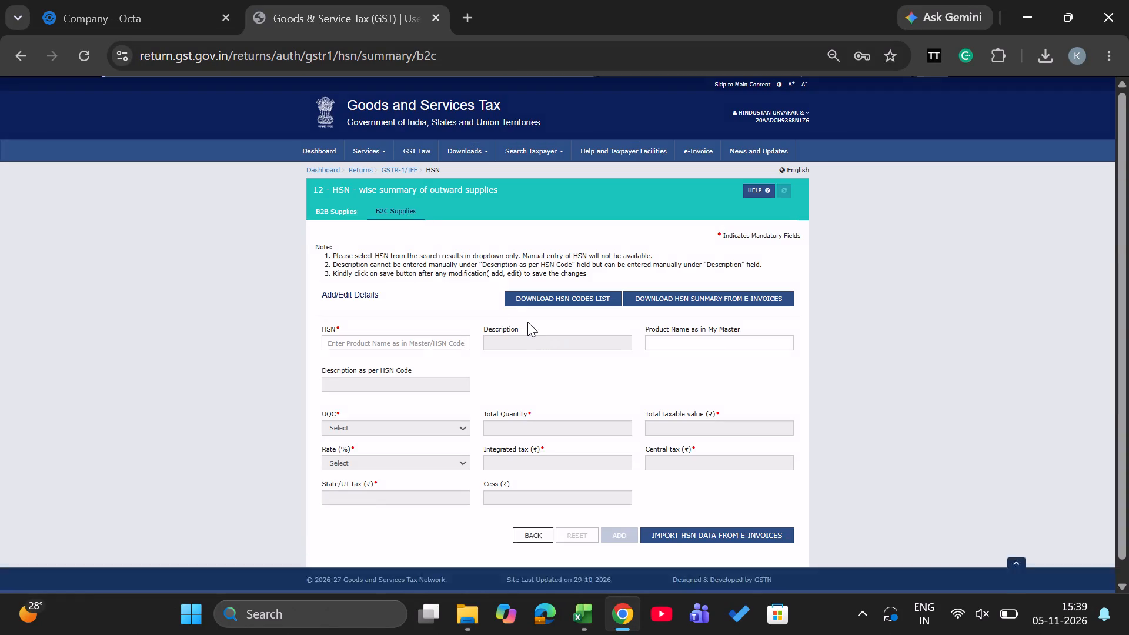
{"action": "scroll", "coordinate": [527, 322], "scroll_direction": "down", "scroll_amount": 7}
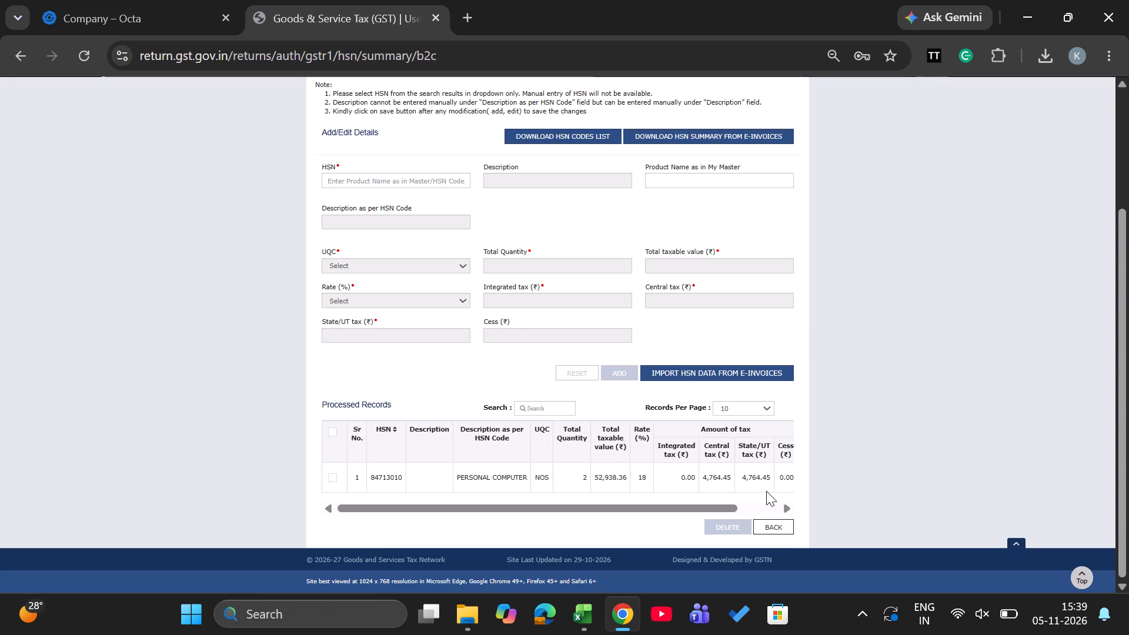
{"action": "left_click", "coordinate": [772, 526]}
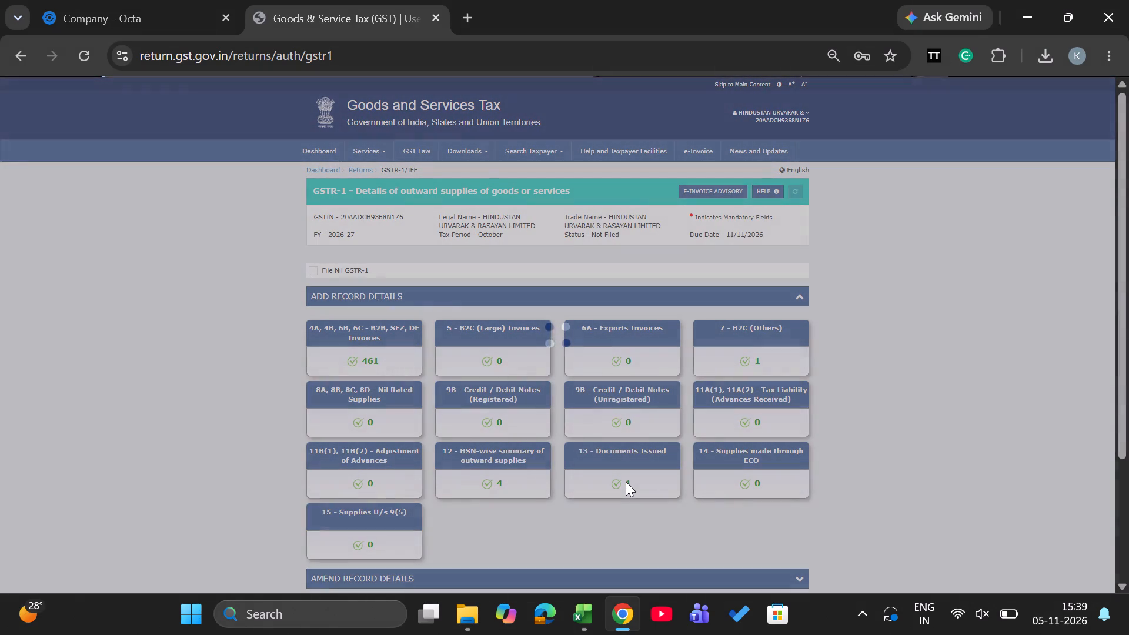
Open table 13, Documents Issued, to review the documents issued during the tax period.
{"action": "left_click", "coordinate": [626, 482]}
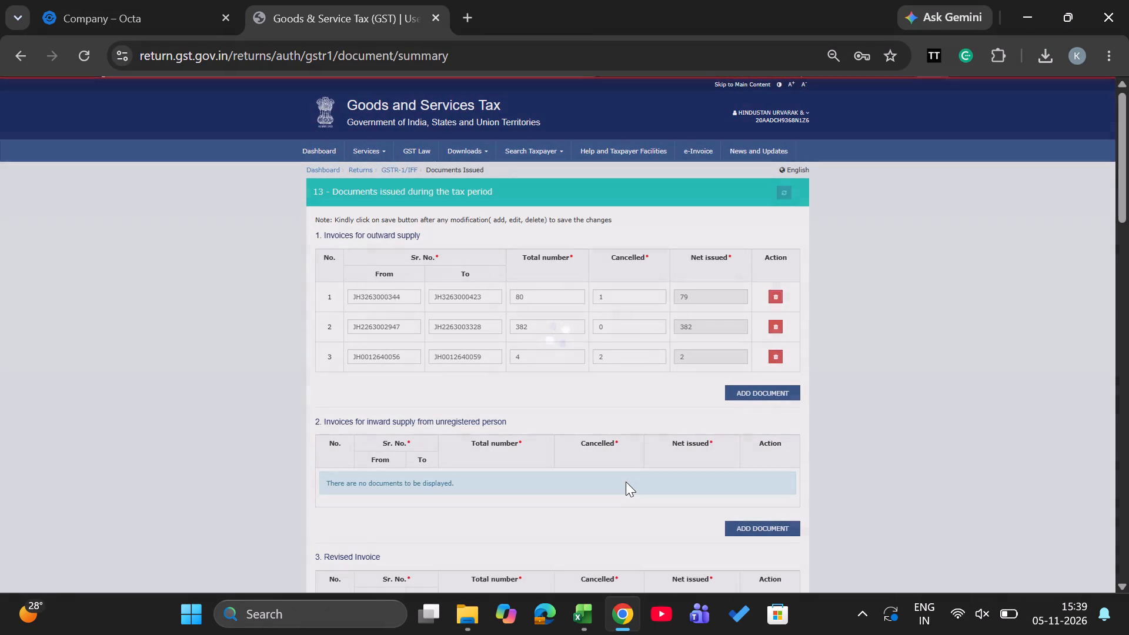
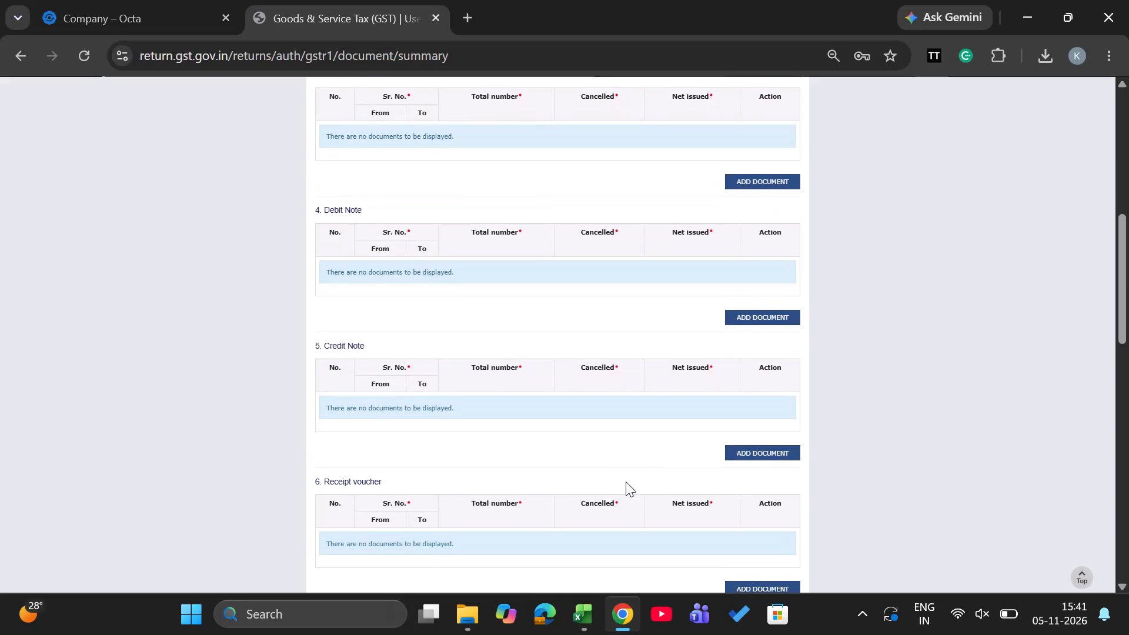
Examine the document series across all twelve document categories, from invoices for outward supply through the delivery challans.
{"action": "scroll", "coordinate": [626, 482], "scroll_direction": "down", "scroll_amount": 9}
{"action": "scroll", "coordinate": [626, 482], "scroll_direction": "up", "scroll_amount": 4}
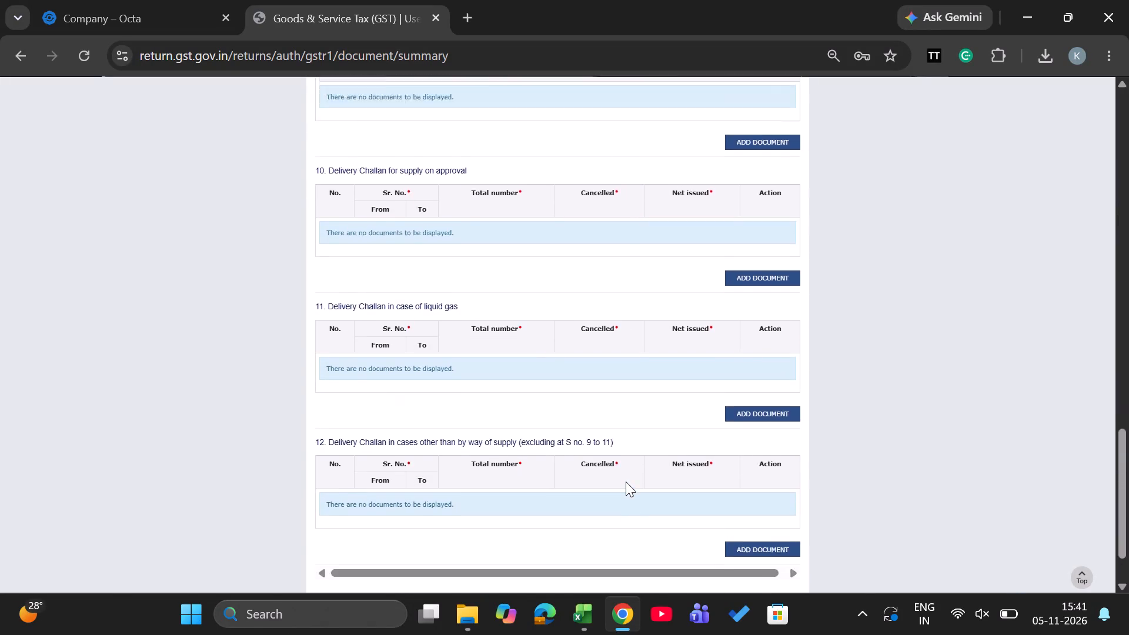
{"action": "scroll", "coordinate": [626, 482], "scroll_direction": "up", "scroll_amount": 6}
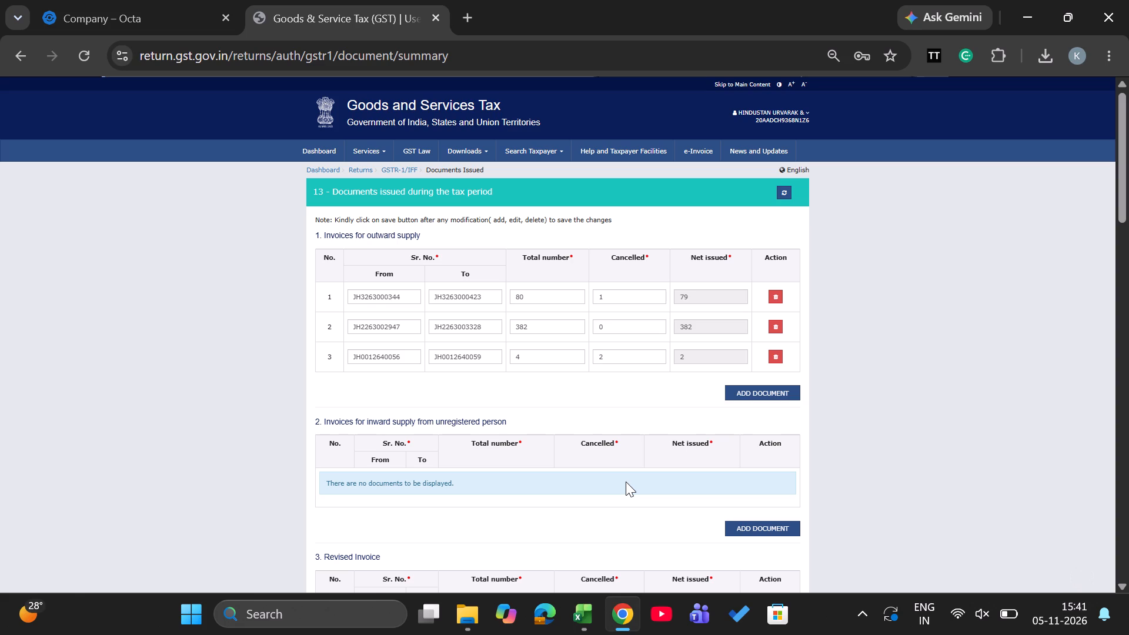
{"action": "scroll", "coordinate": [626, 482], "scroll_direction": "down", "scroll_amount": 11}
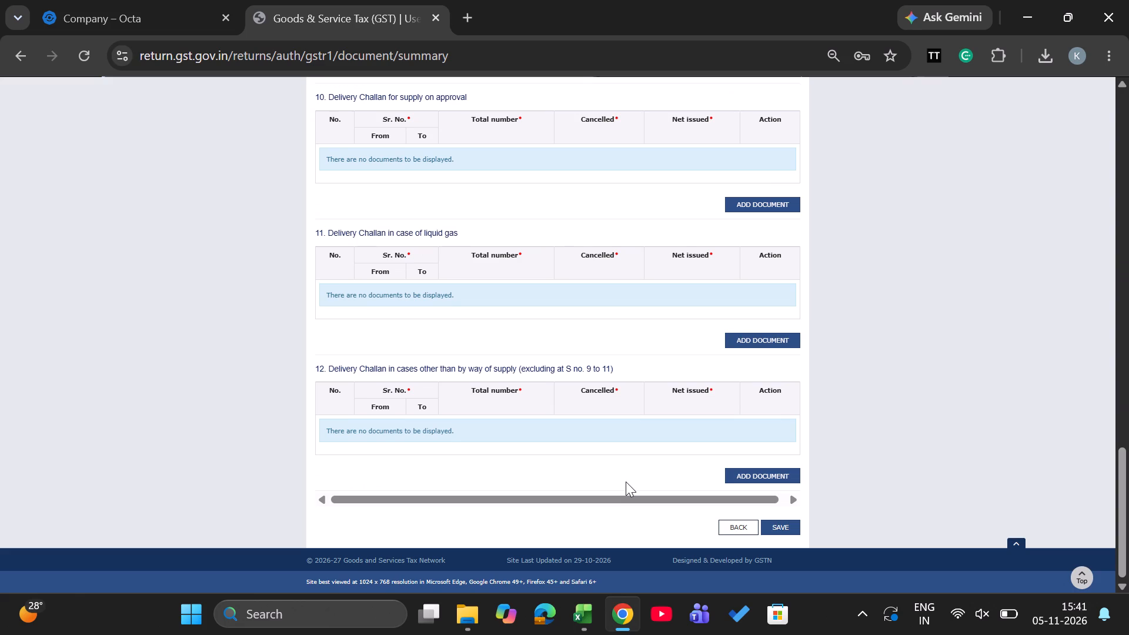
{"action": "scroll", "coordinate": [626, 482], "scroll_direction": "up", "scroll_amount": 5}
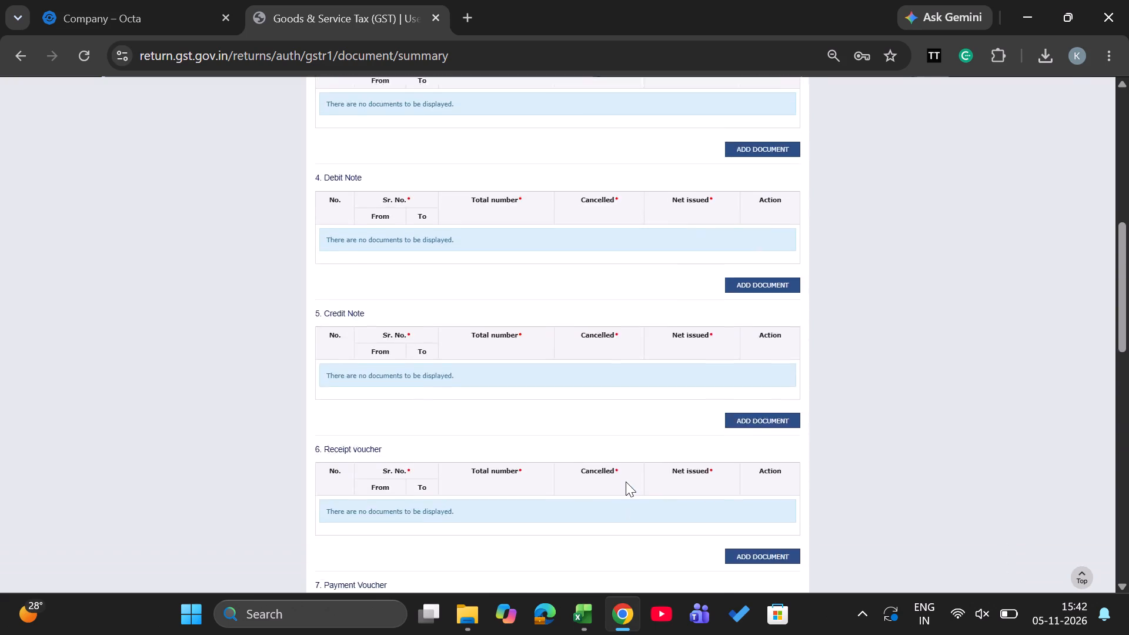
{"action": "scroll", "coordinate": [626, 482], "scroll_direction": "up", "scroll_amount": 6}
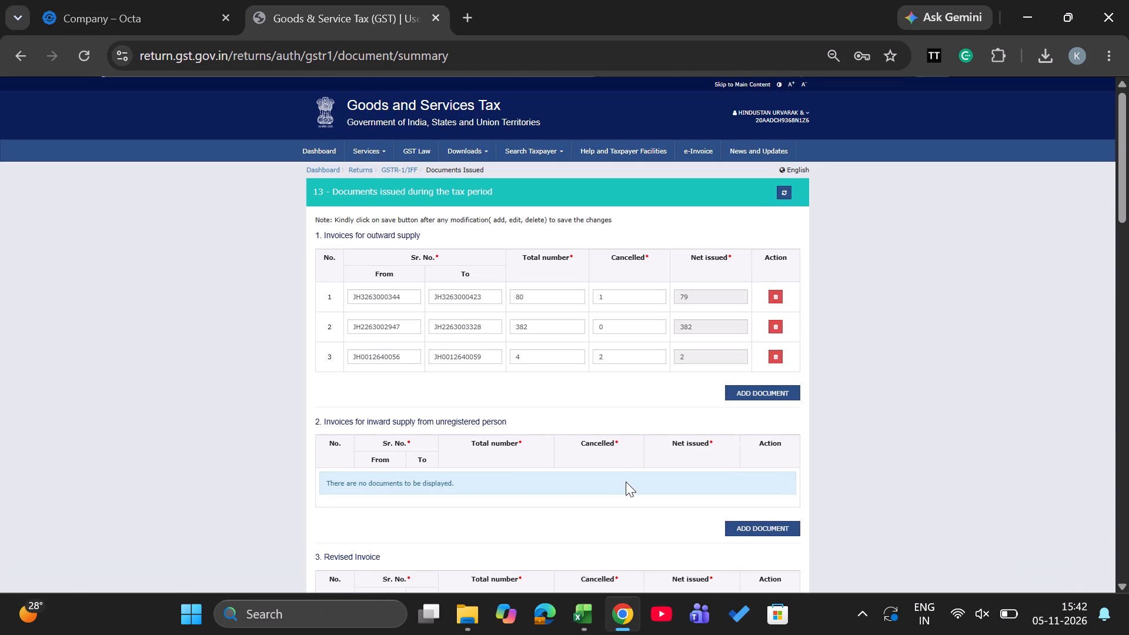
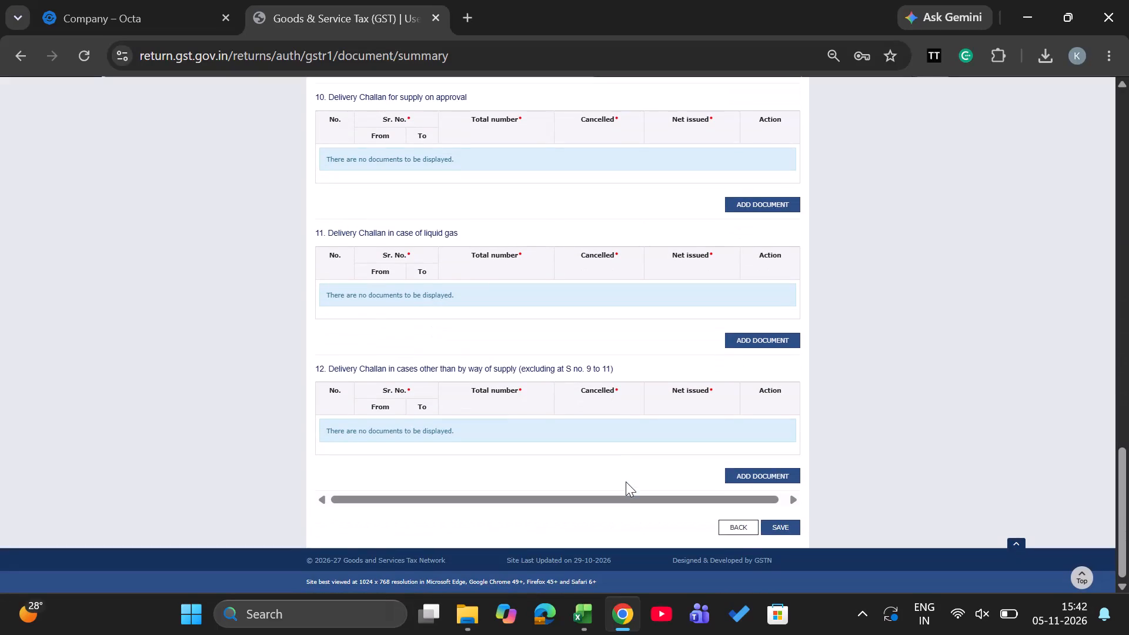
Return from the documents issued section to the GSTR-1 overview, generate the October return summary and refresh the return's status.
{"action": "left_click", "coordinate": [741, 530]}
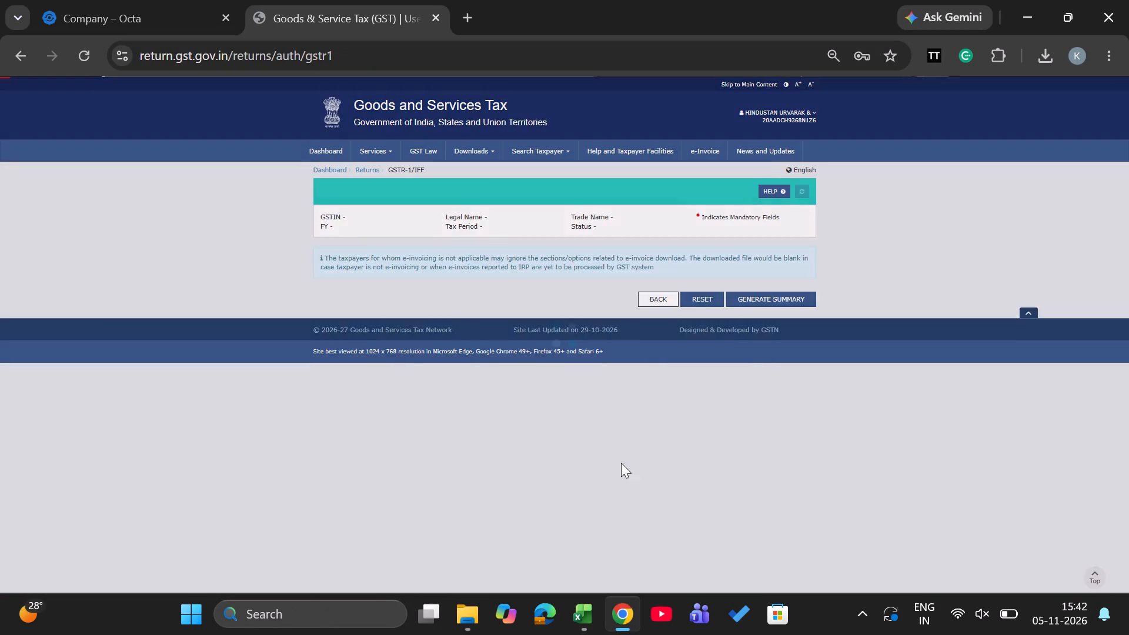
{"action": "scroll", "coordinate": [567, 433], "scroll_direction": "down", "scroll_amount": 6}
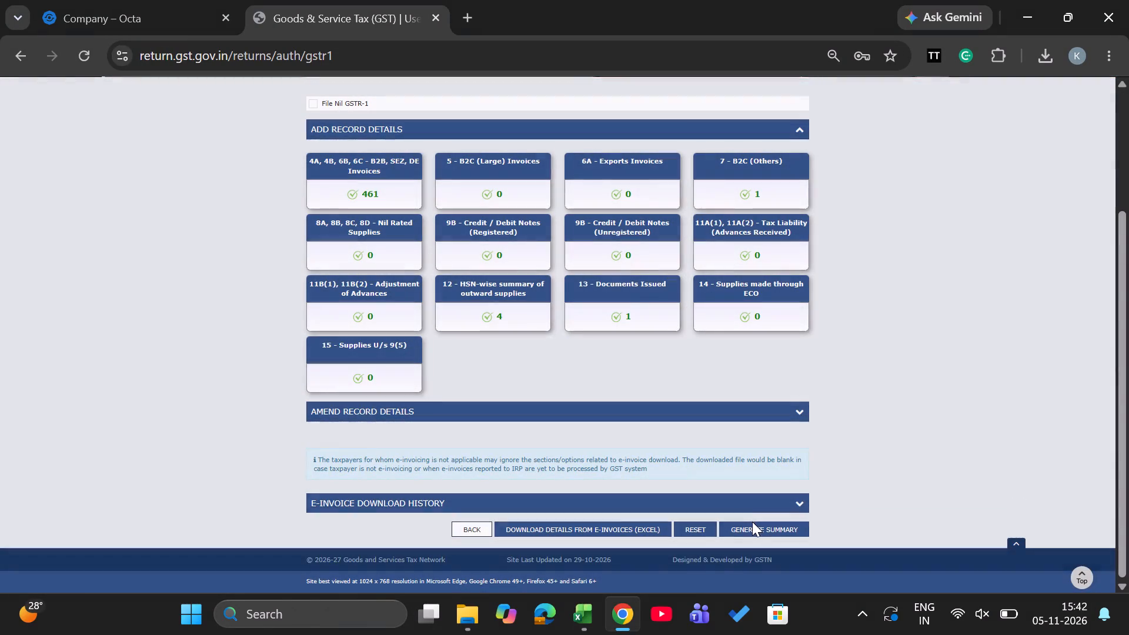
{"action": "left_click", "coordinate": [745, 528]}
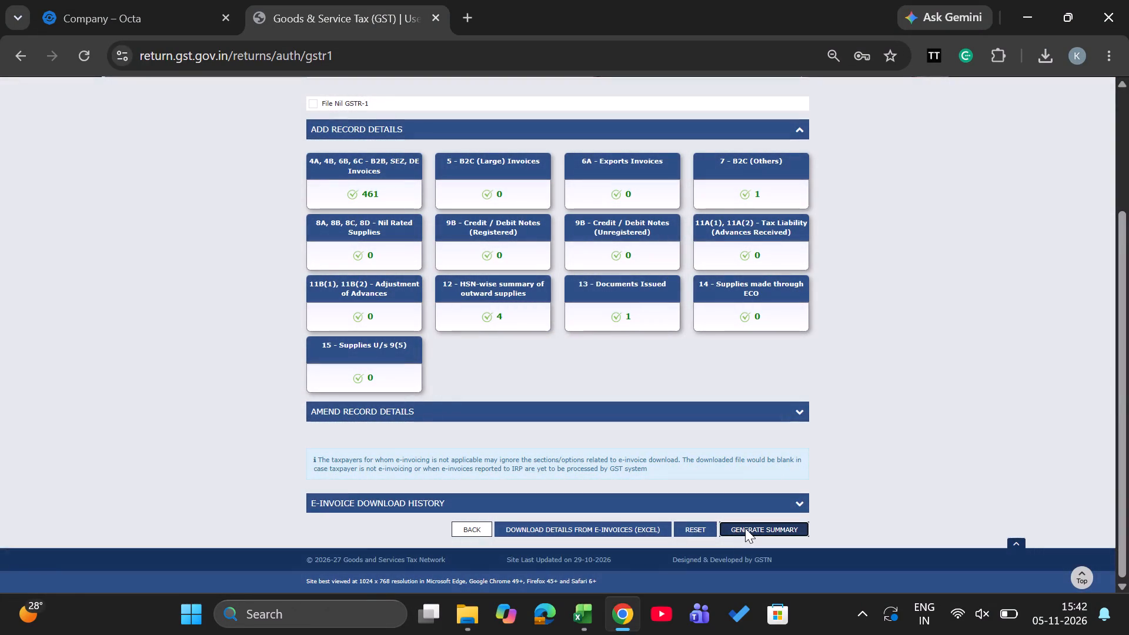
{"action": "left_click", "coordinate": [794, 189]}
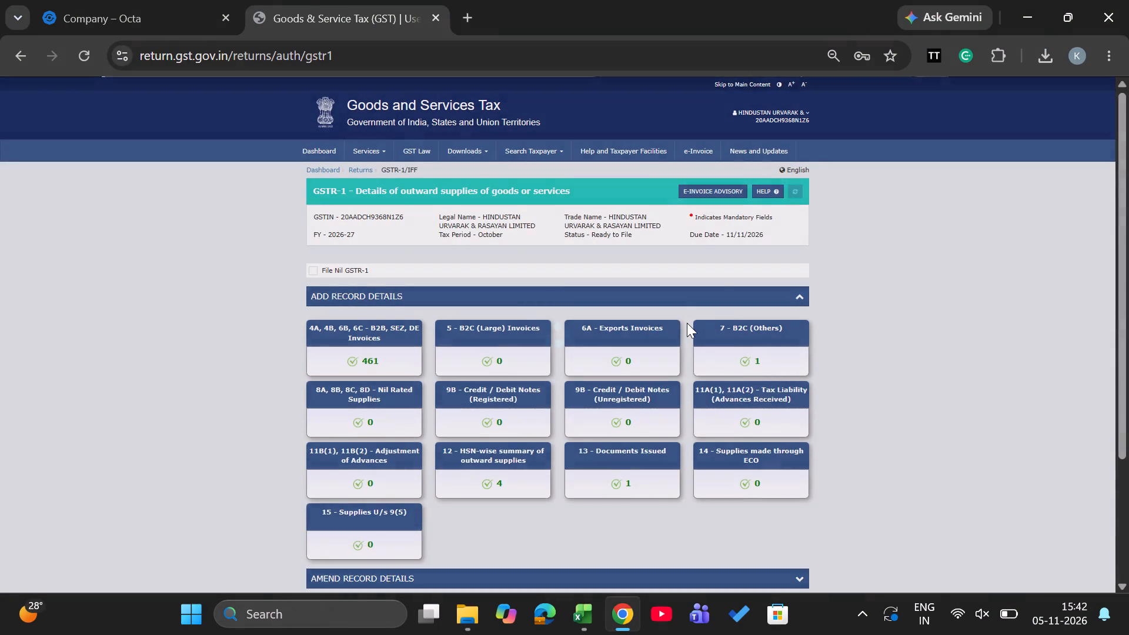
Open the consolidated GSTR-1 summary for October and examine its HSN-wise, documents issued and total liability figures.
{"action": "scroll", "coordinate": [687, 323], "scroll_direction": "down", "scroll_amount": 4}
{"action": "left_click", "coordinate": [724, 530]}
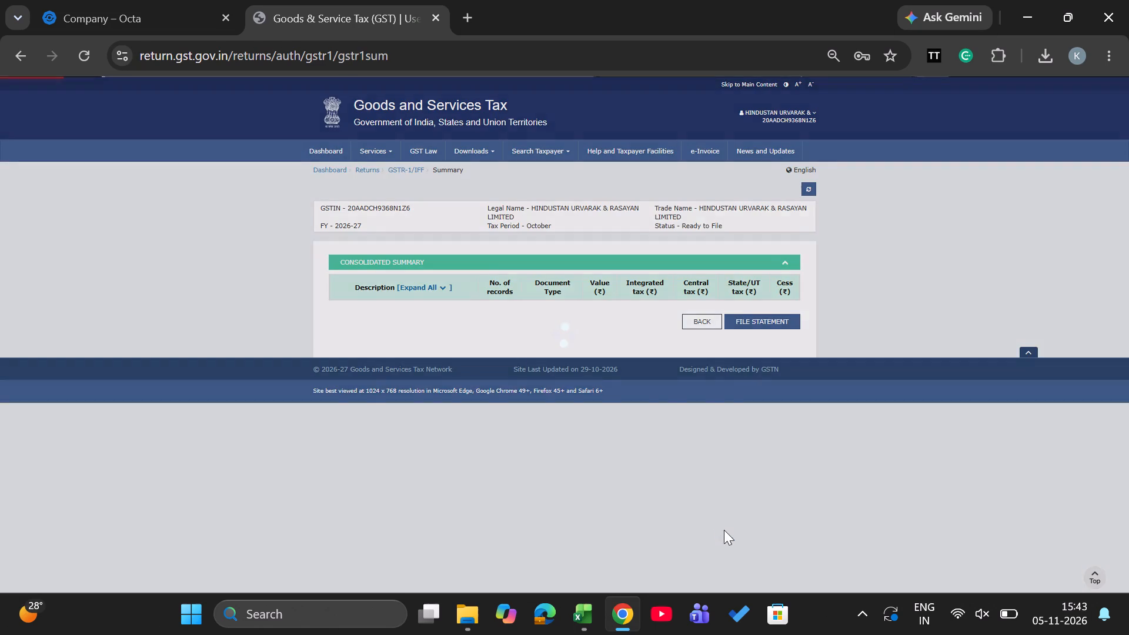
{"action": "scroll", "coordinate": [629, 463], "scroll_direction": "down", "scroll_amount": 19}
{"action": "scroll", "coordinate": [629, 463], "scroll_direction": "up", "scroll_amount": 2}
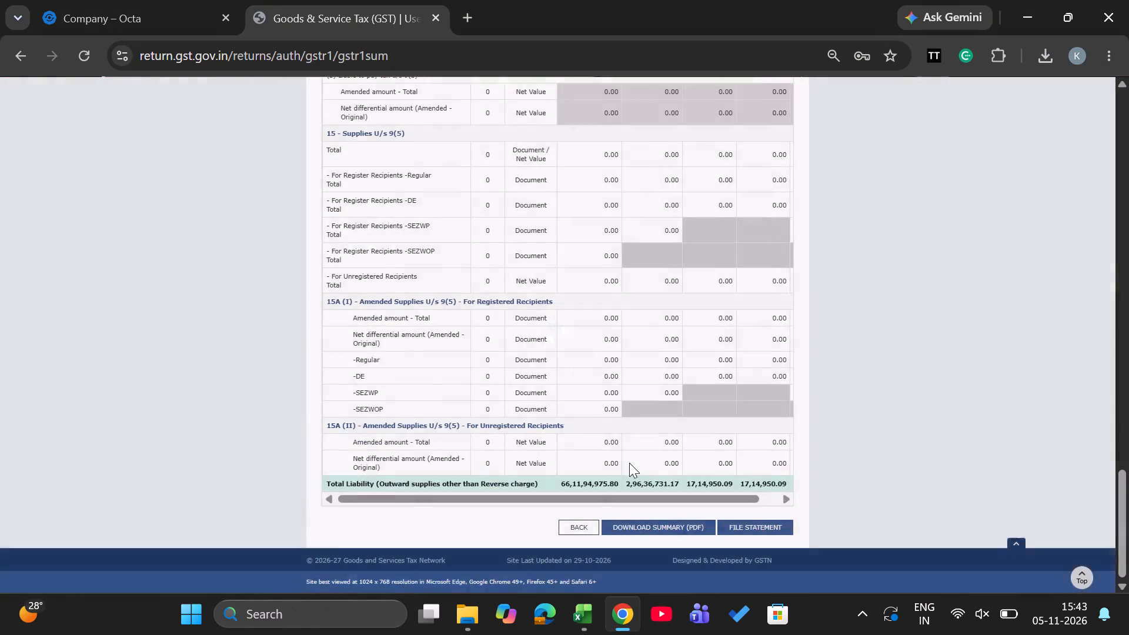
{"action": "scroll", "coordinate": [629, 463], "scroll_direction": "up", "scroll_amount": 3}
{"action": "scroll", "coordinate": [629, 463], "scroll_direction": "down", "scroll_amount": 2}
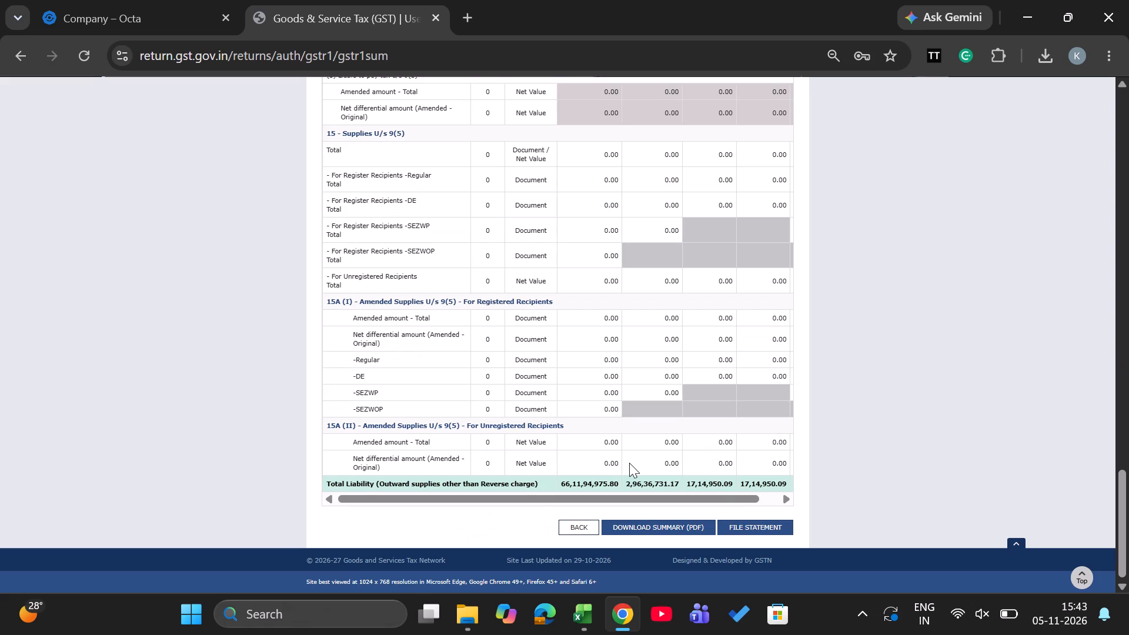
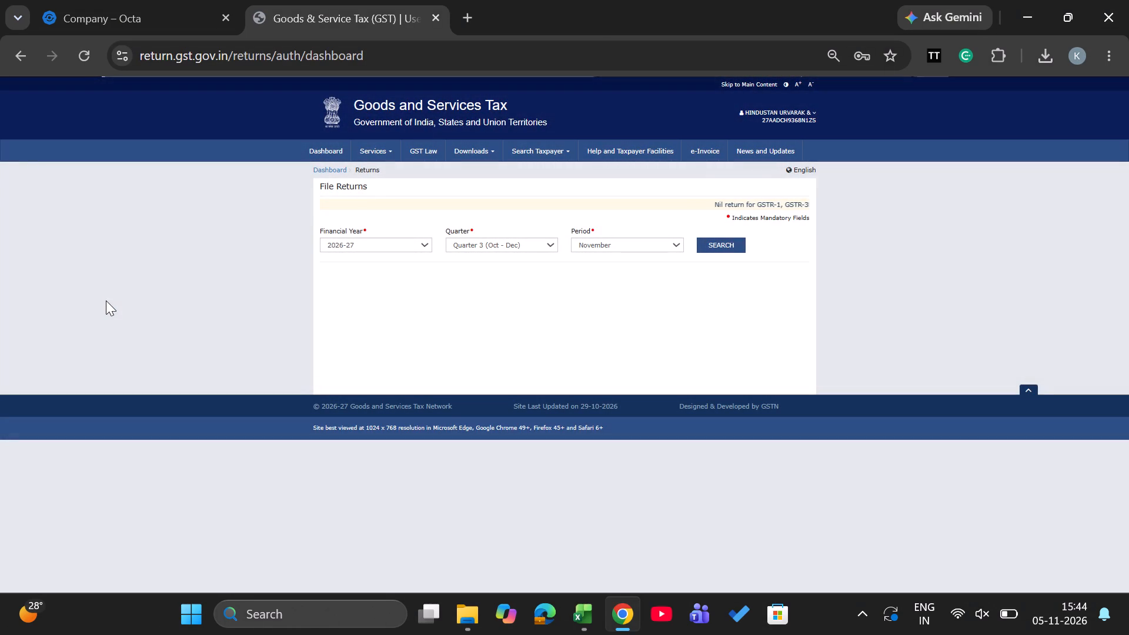
Find the returns for October, Quarter 3 of 2026-27, and open the GSTR-1 outward supplies return.
{"action": "left_click", "coordinate": [633, 246]}
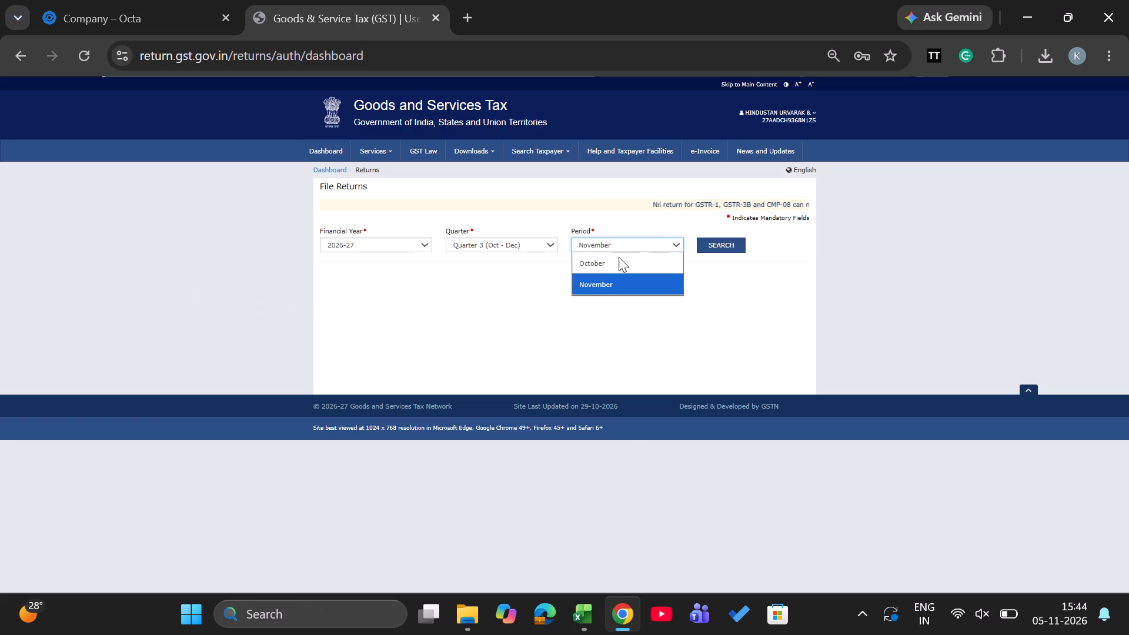
{"action": "left_click", "coordinate": [614, 259]}
{"action": "left_click", "coordinate": [713, 243]}
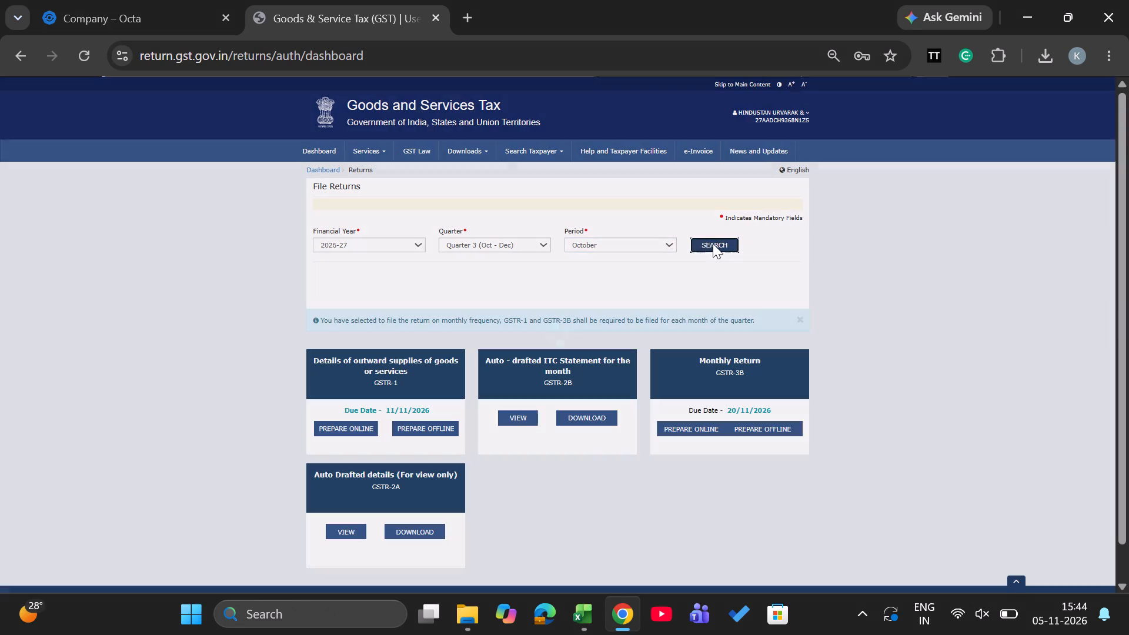
{"action": "scroll", "coordinate": [383, 341], "scroll_direction": "down", "scroll_amount": 1}
{"action": "left_click", "coordinate": [395, 348]}
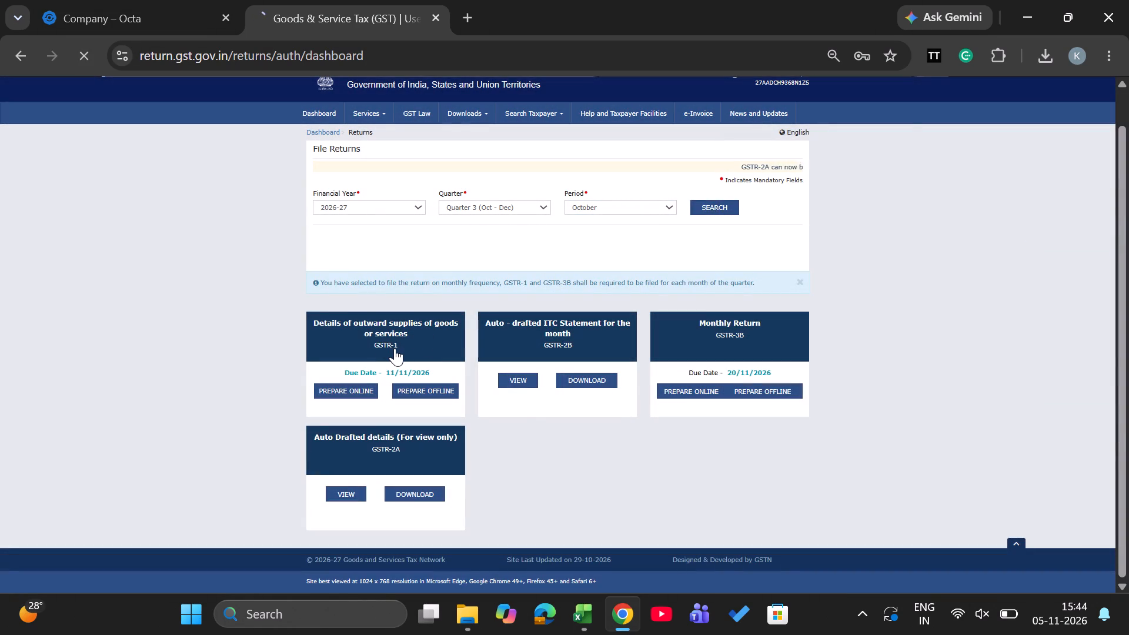
Open section 13 - Documents Issued of the October GSTR-1.
{"action": "scroll", "coordinate": [454, 358], "scroll_direction": "down", "scroll_amount": 3}
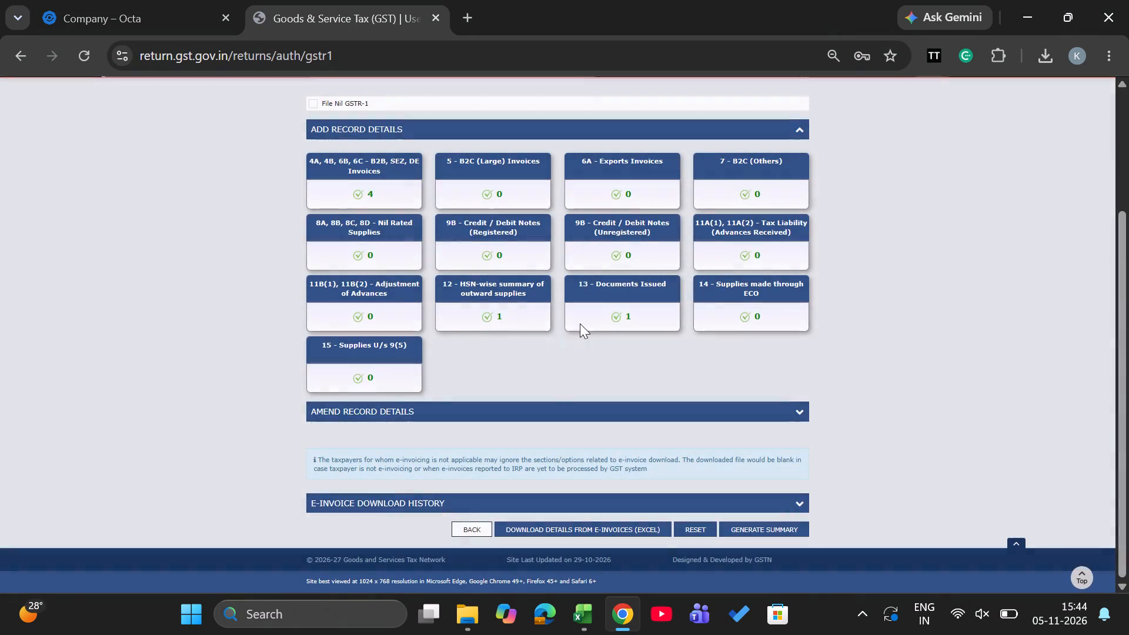
{"action": "left_click", "coordinate": [615, 302]}
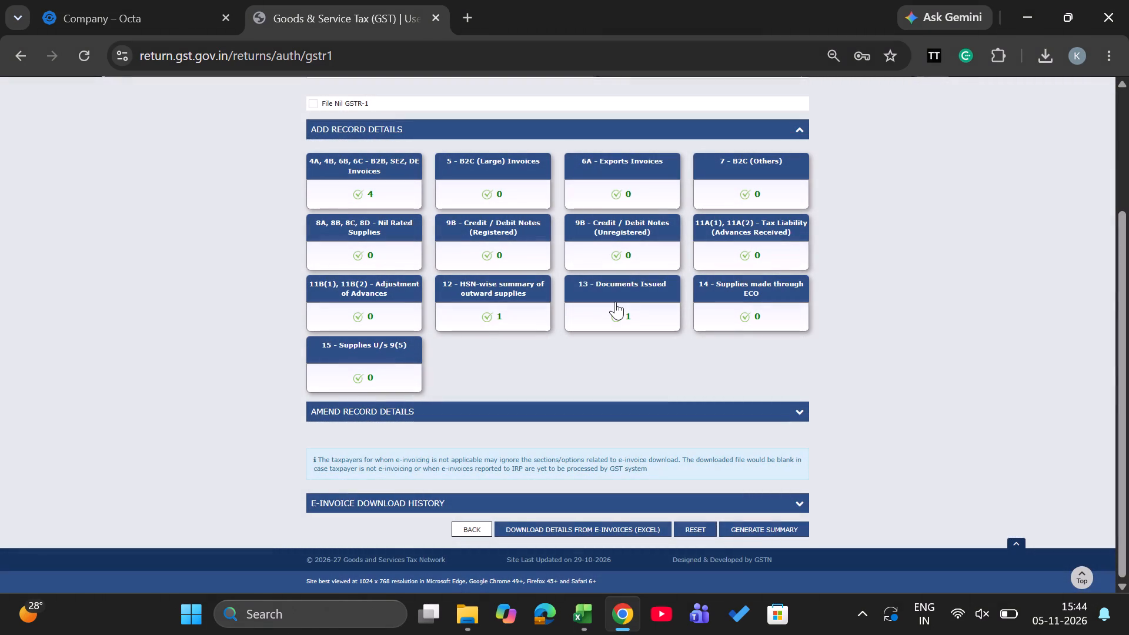
{"action": "left_click", "coordinate": [639, 303]}
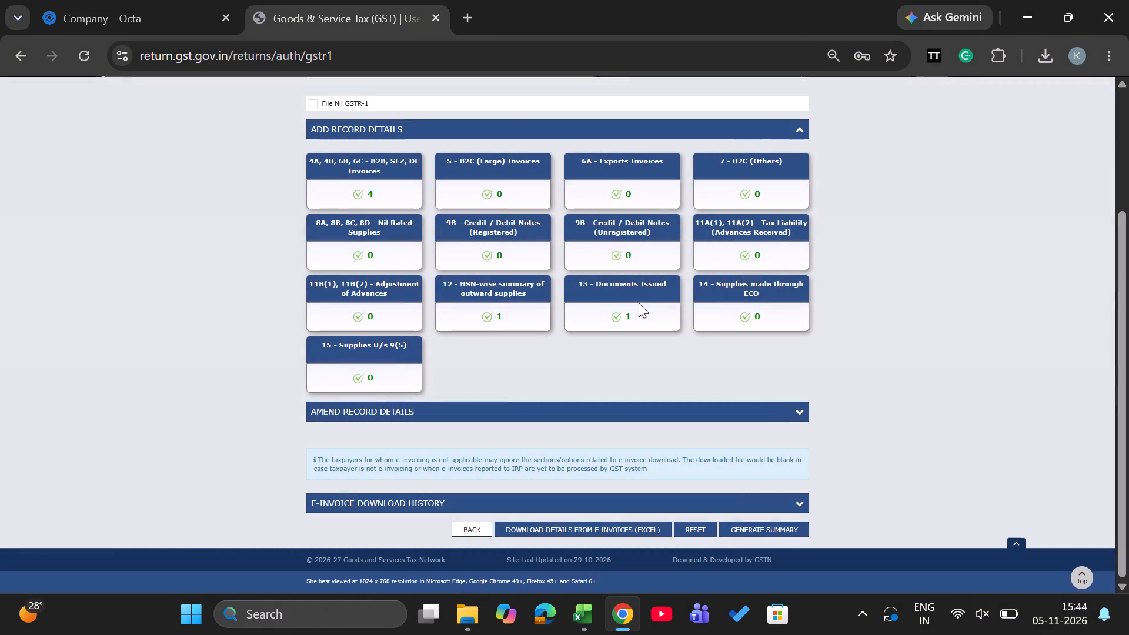
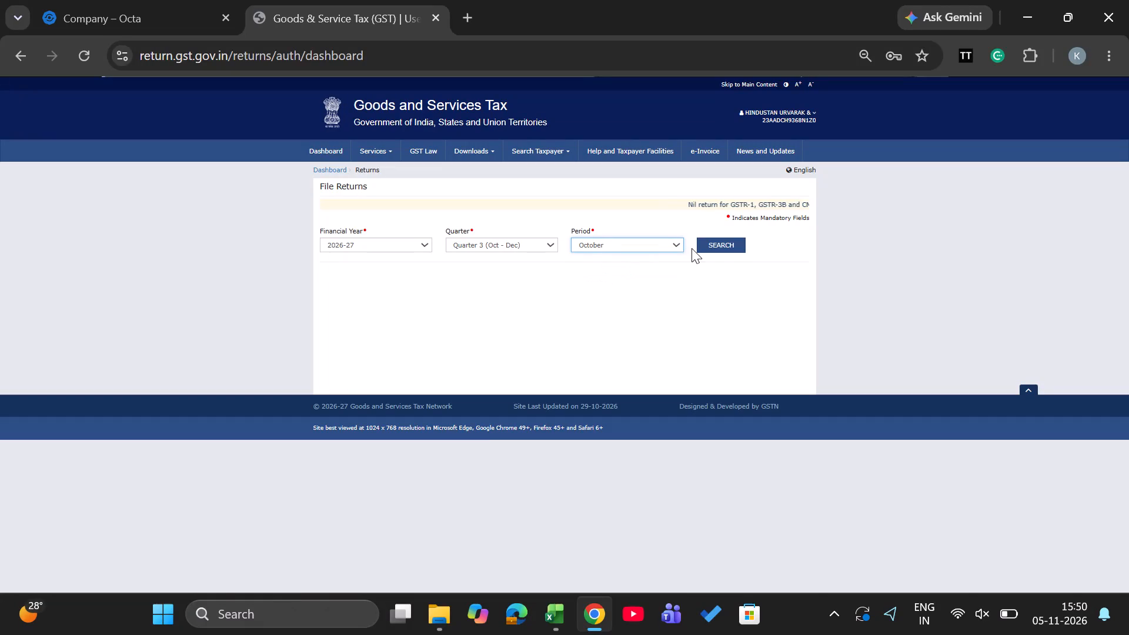
Search the returns for October of financial year 2026-27 and open Madhya Pradesh's GSTR-1 online.
{"action": "left_click", "coordinate": [721, 244]}
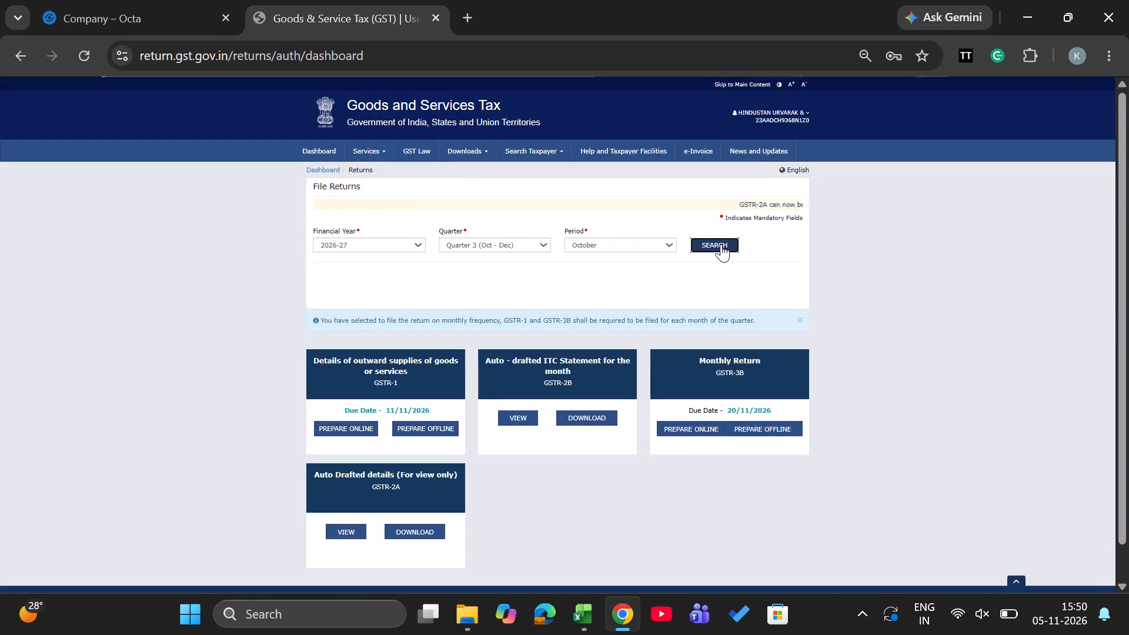
{"action": "left_click", "coordinate": [396, 351]}
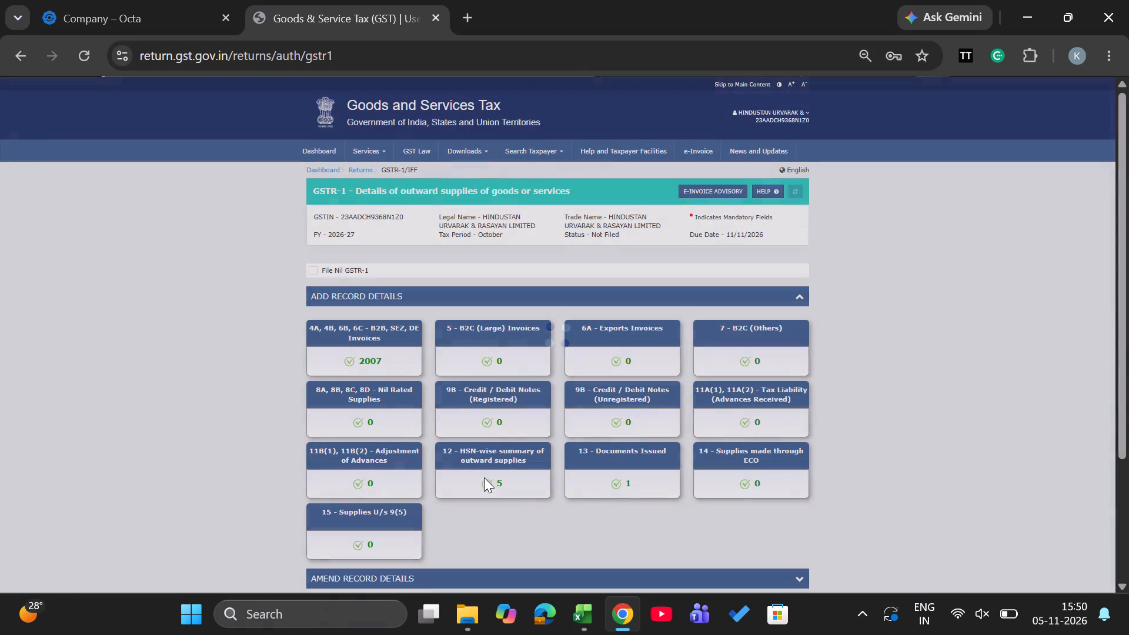
Open the HSN-wise summary of outward supplies in Table 12 and review its processed B2B records.
{"action": "left_click", "coordinate": [484, 477]}
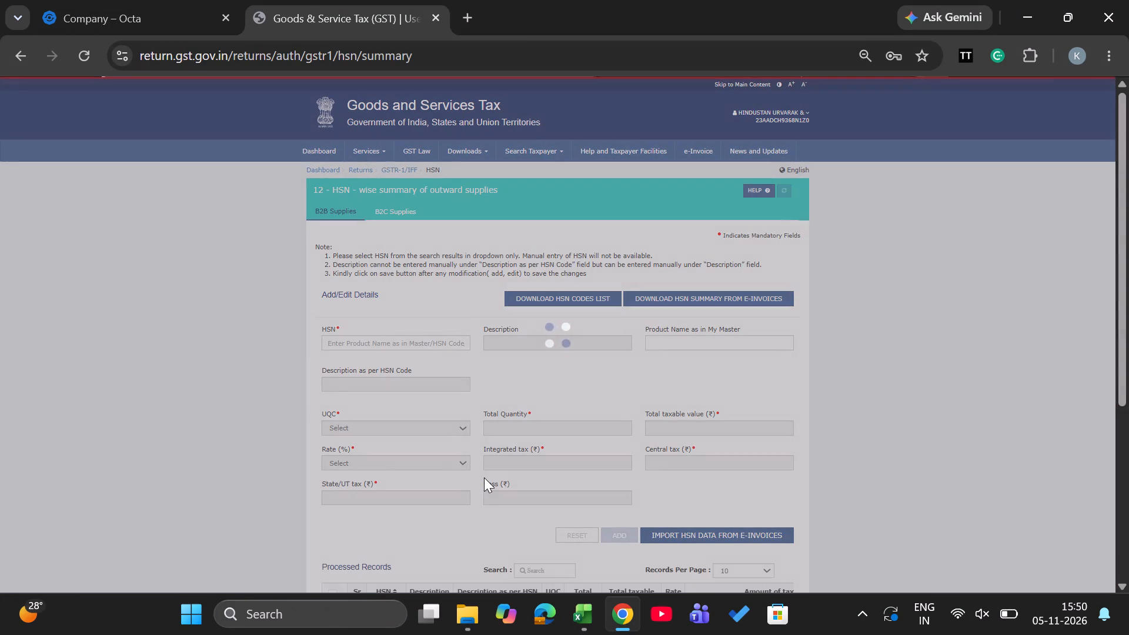
{"action": "scroll", "coordinate": [484, 477], "scroll_direction": "down", "scroll_amount": 6}
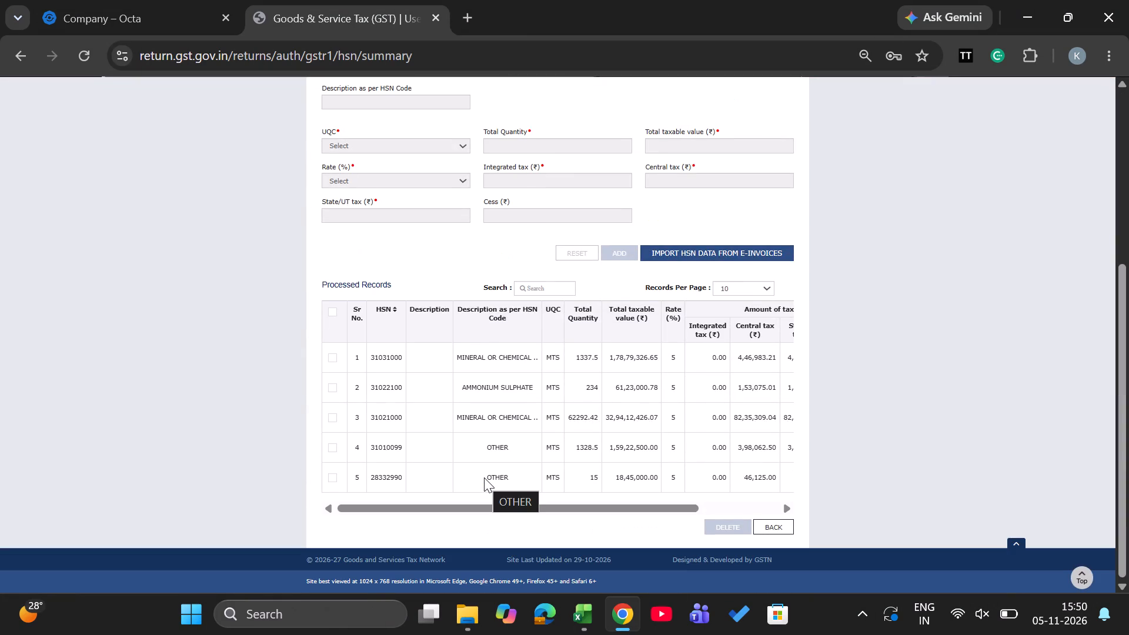
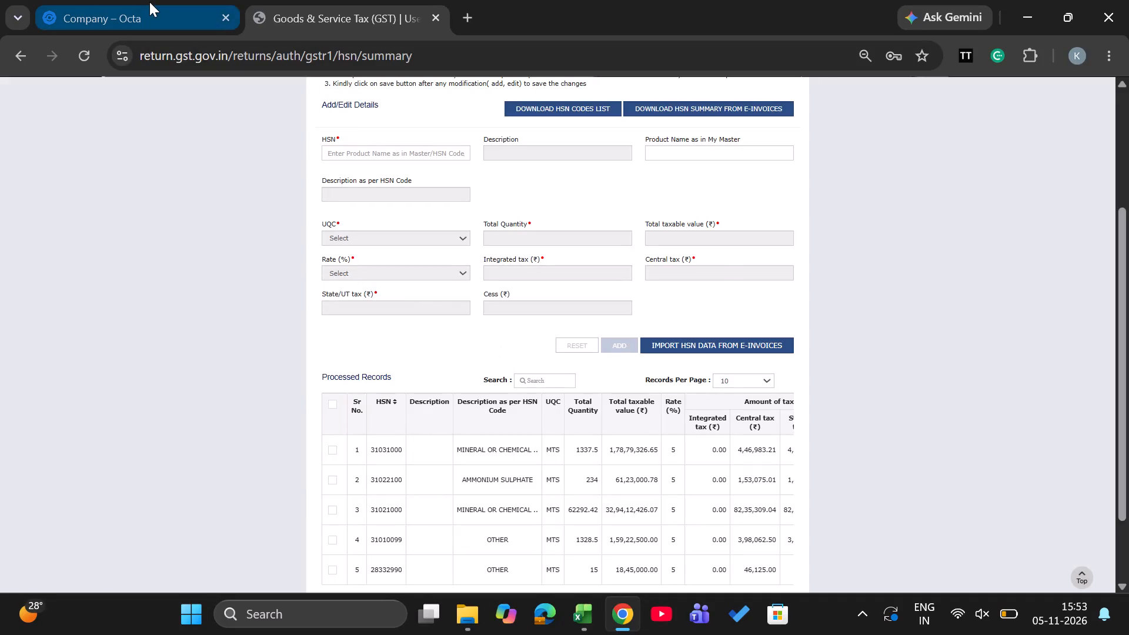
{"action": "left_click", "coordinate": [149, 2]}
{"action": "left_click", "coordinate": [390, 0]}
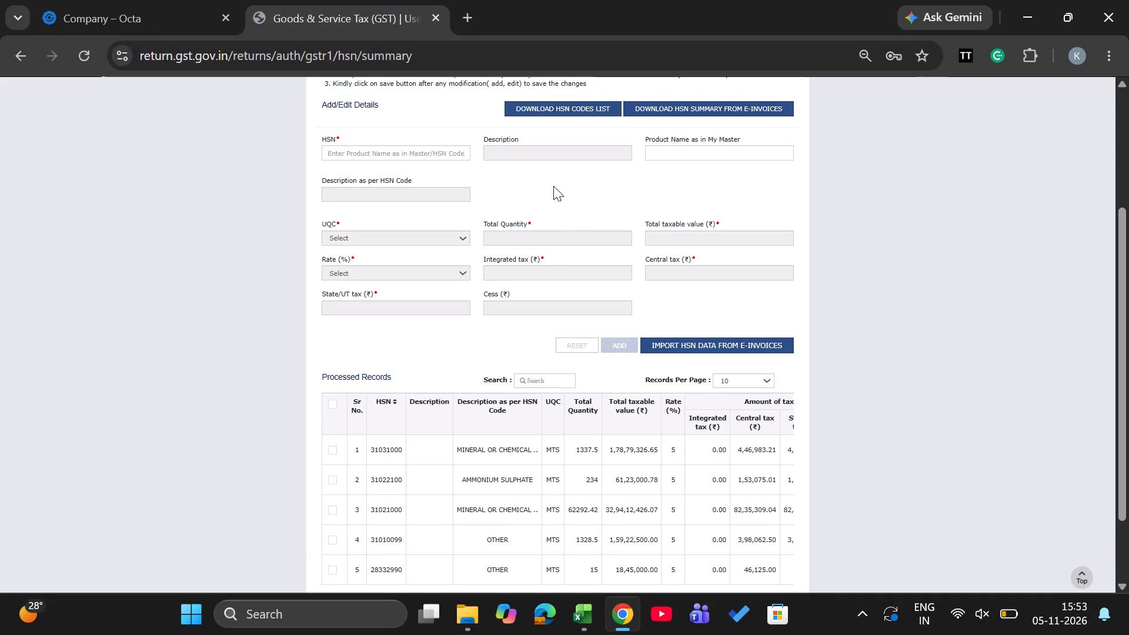
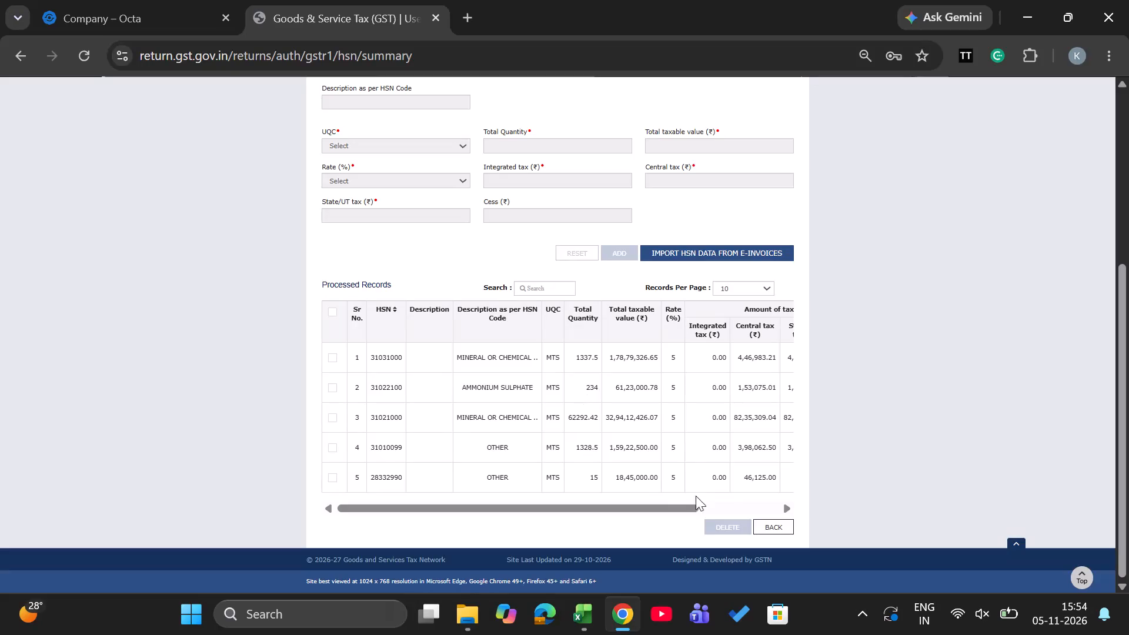
Leave the HSN-wise summary and open table 13, Documents Issued, of the October GSTR-1 to review it.
{"action": "left_click", "coordinate": [787, 524]}
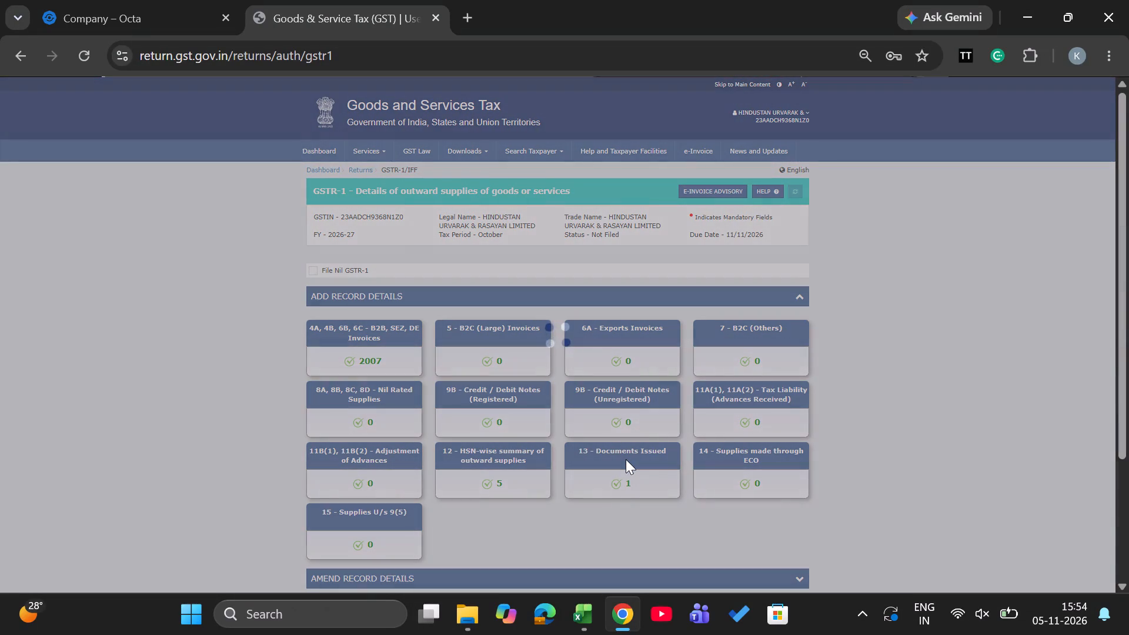
{"action": "left_click", "coordinate": [626, 459]}
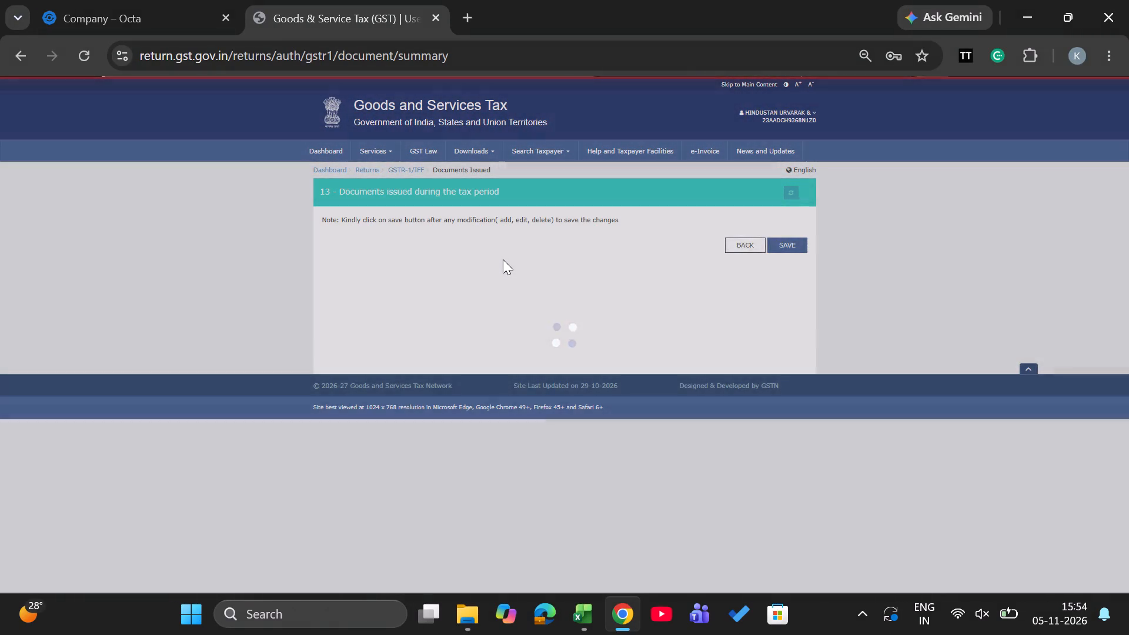
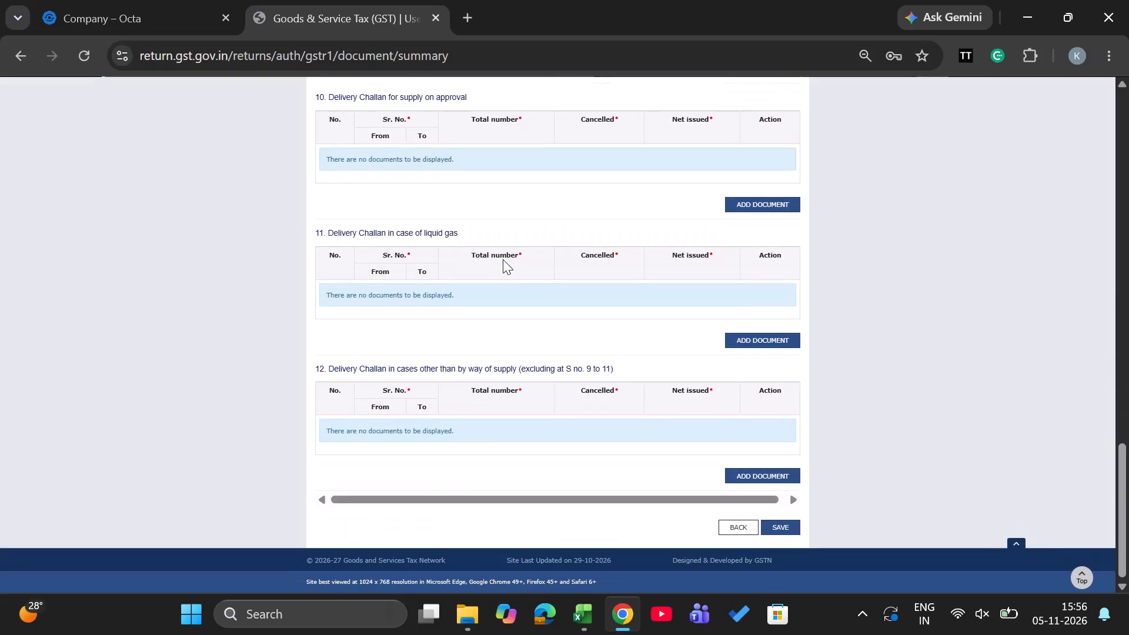
Return from Documents Issued to the October GSTR-1, generate its summary and refresh the request status.
{"action": "left_click", "coordinate": [738, 520]}
{"action": "scroll", "coordinate": [738, 520], "scroll_direction": "down", "scroll_amount": 6}
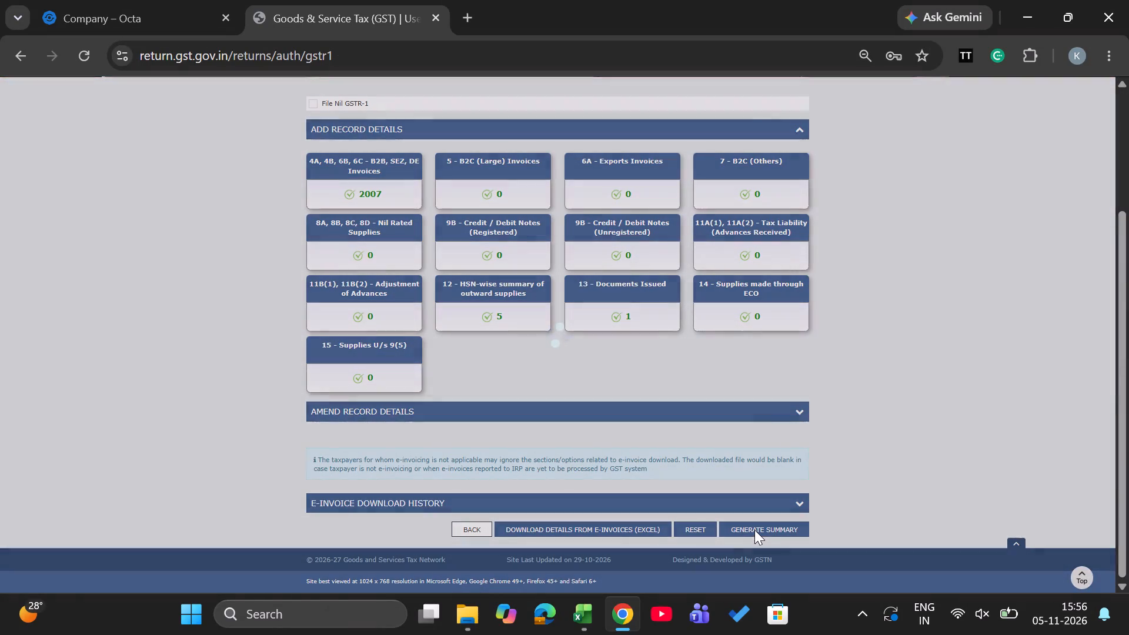
{"action": "left_click", "coordinate": [754, 530]}
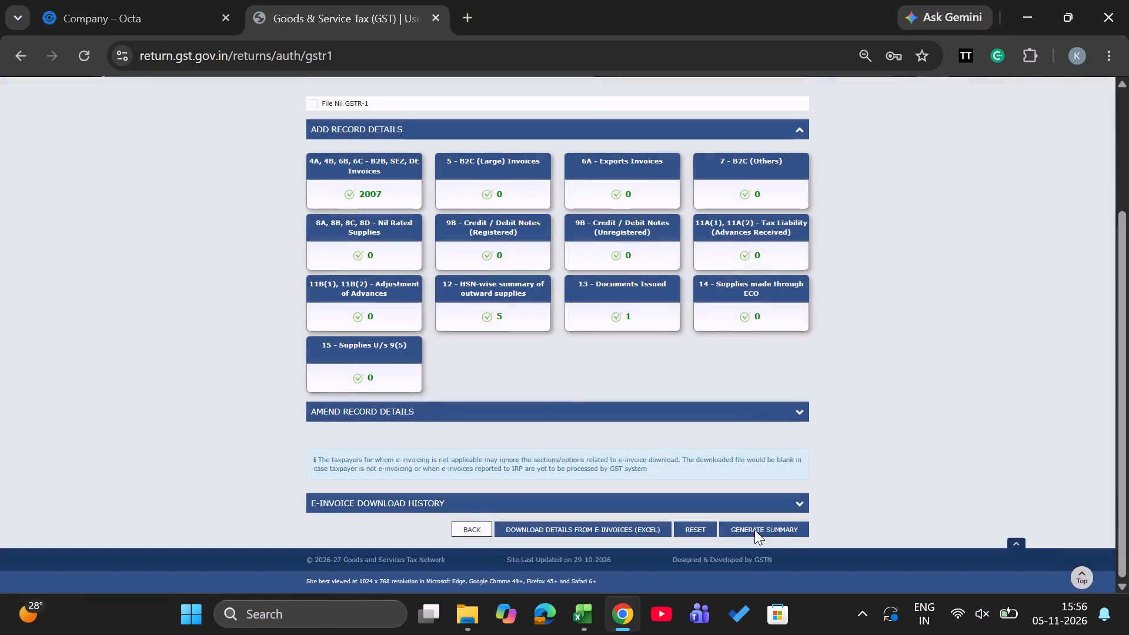
{"action": "left_click", "coordinate": [754, 530]}
{"action": "left_click", "coordinate": [797, 193]}
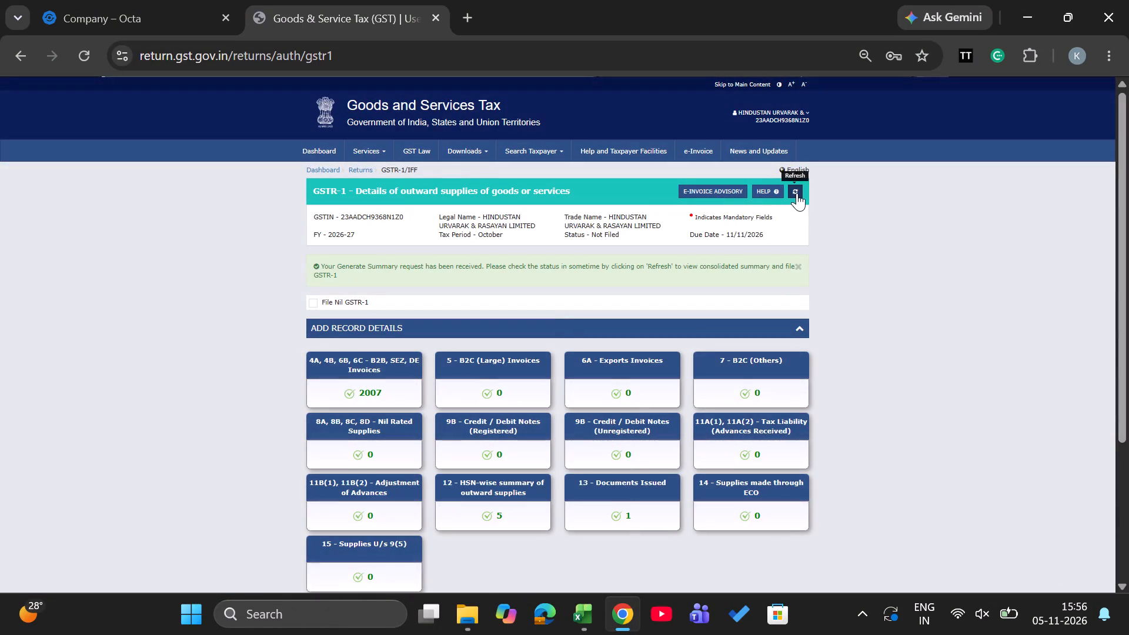
Proceed to the October GSTR-1 consolidated summary and review the total liability, HSN-wise and documents issued sections.
{"action": "scroll", "coordinate": [635, 405], "scroll_direction": "down", "scroll_amount": 5}
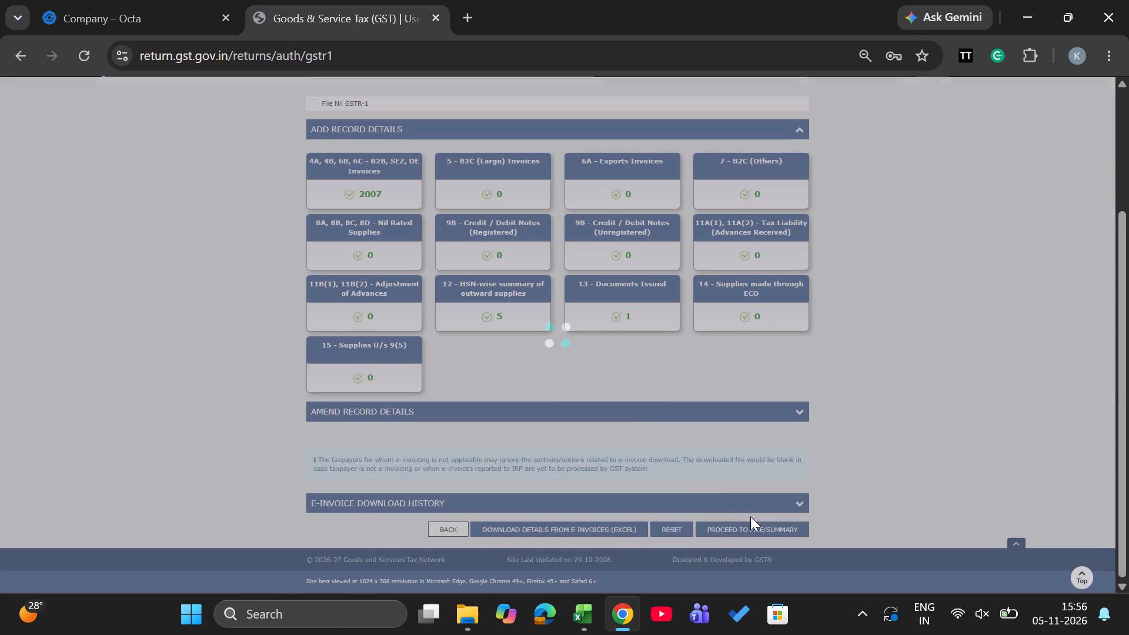
{"action": "left_click", "coordinate": [741, 530]}
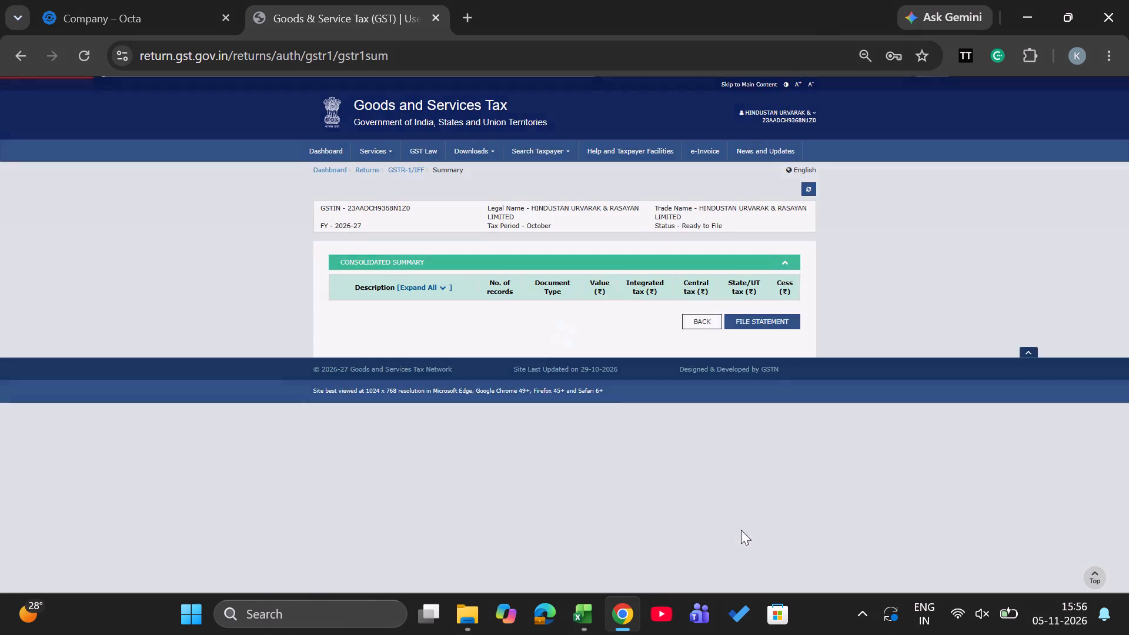
{"action": "scroll", "coordinate": [601, 318], "scroll_direction": "down", "scroll_amount": 10}
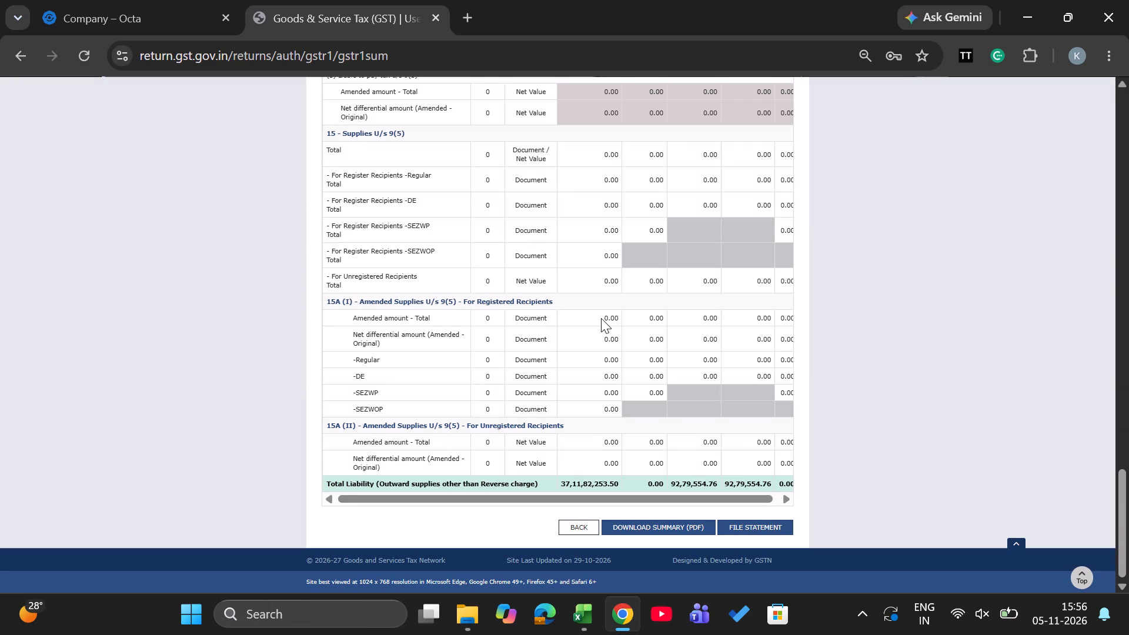
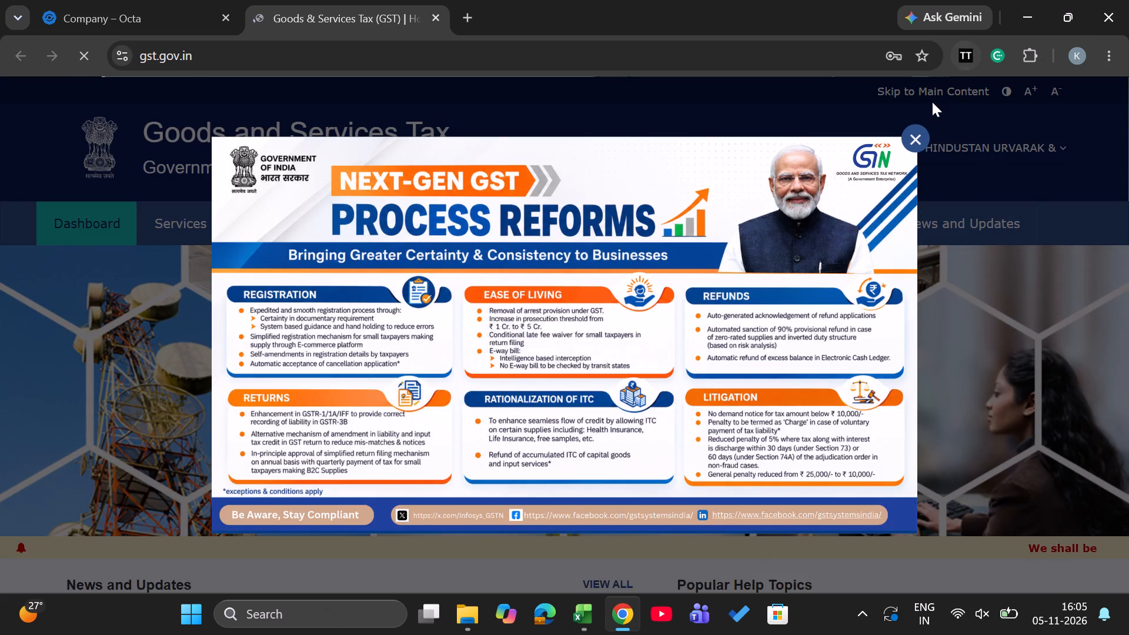
Open the returns dashboard and search for the October returns of Quarter 3 (Oct - Dec), financial year 2026-27.
{"action": "left_click", "coordinate": [913, 135]}
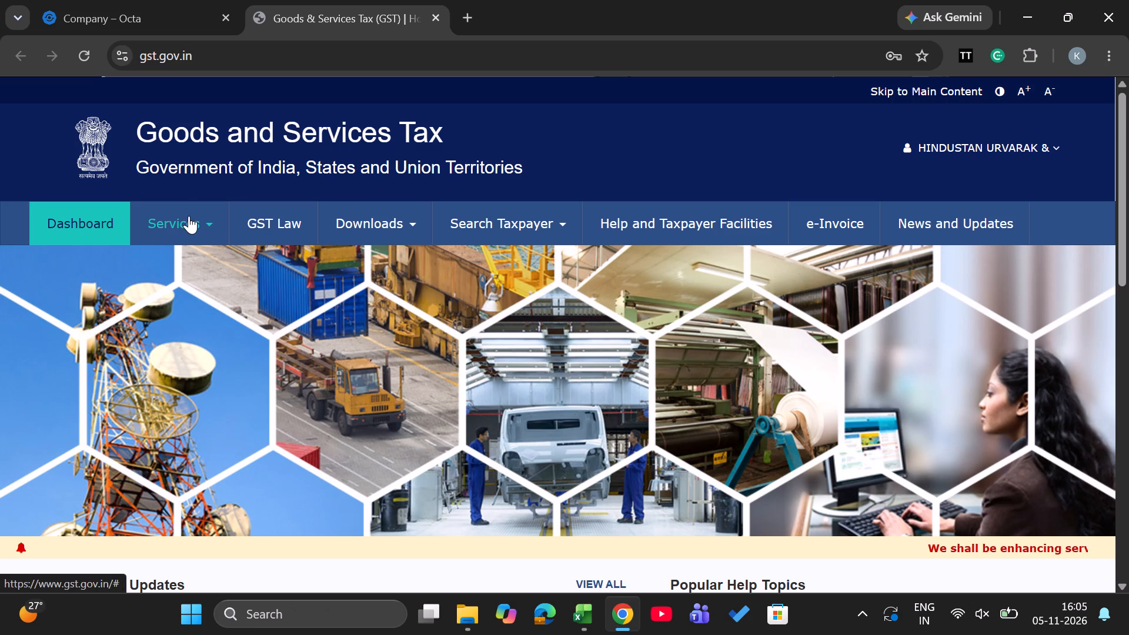
{"action": "left_click", "coordinate": [189, 216]}
{"action": "left_click", "coordinate": [105, 295]}
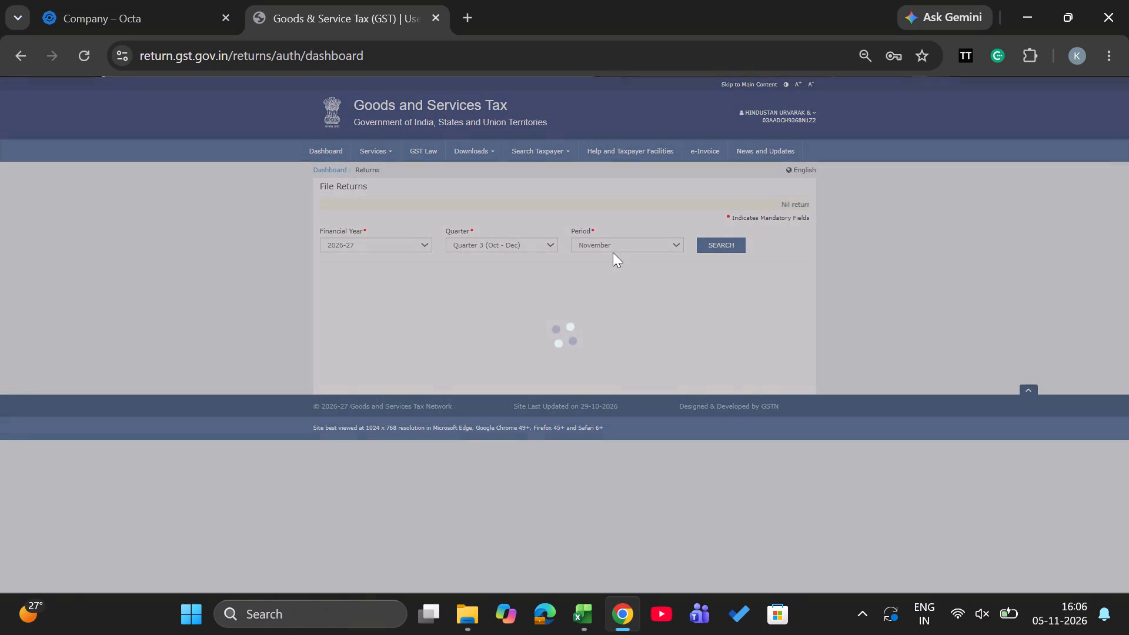
{"action": "left_click", "coordinate": [618, 250]}
{"action": "left_click", "coordinate": [624, 263]}
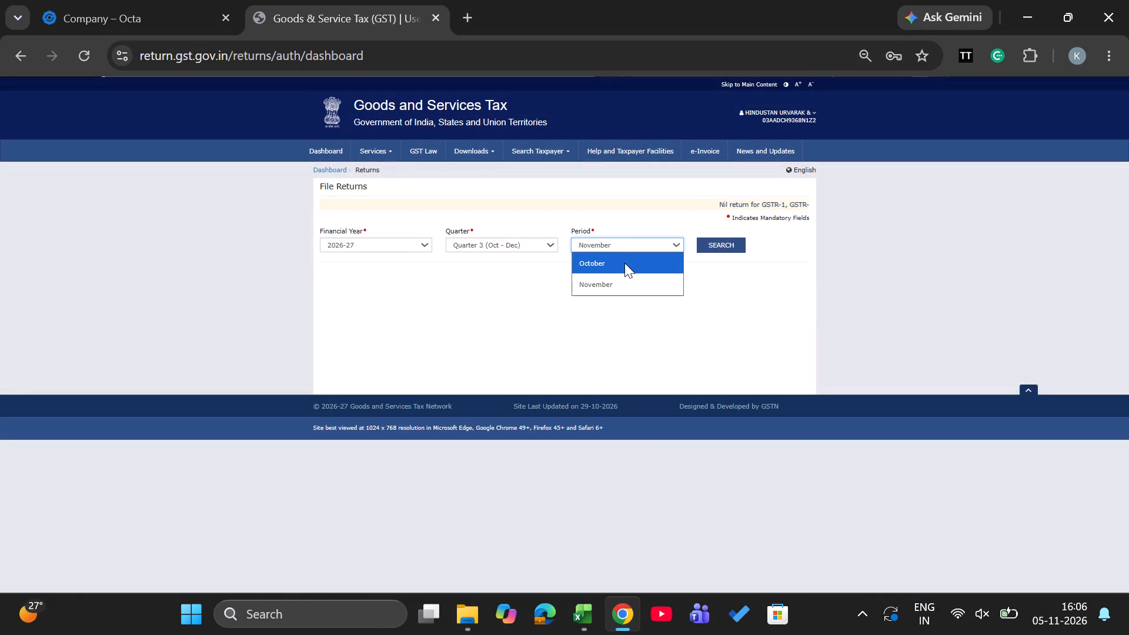
{"action": "left_click", "coordinate": [734, 240]}
Open the October GSTR-1 details of outward supplies for online preparation.
{"action": "scroll", "coordinate": [493, 320], "scroll_direction": "down", "scroll_amount": 4}
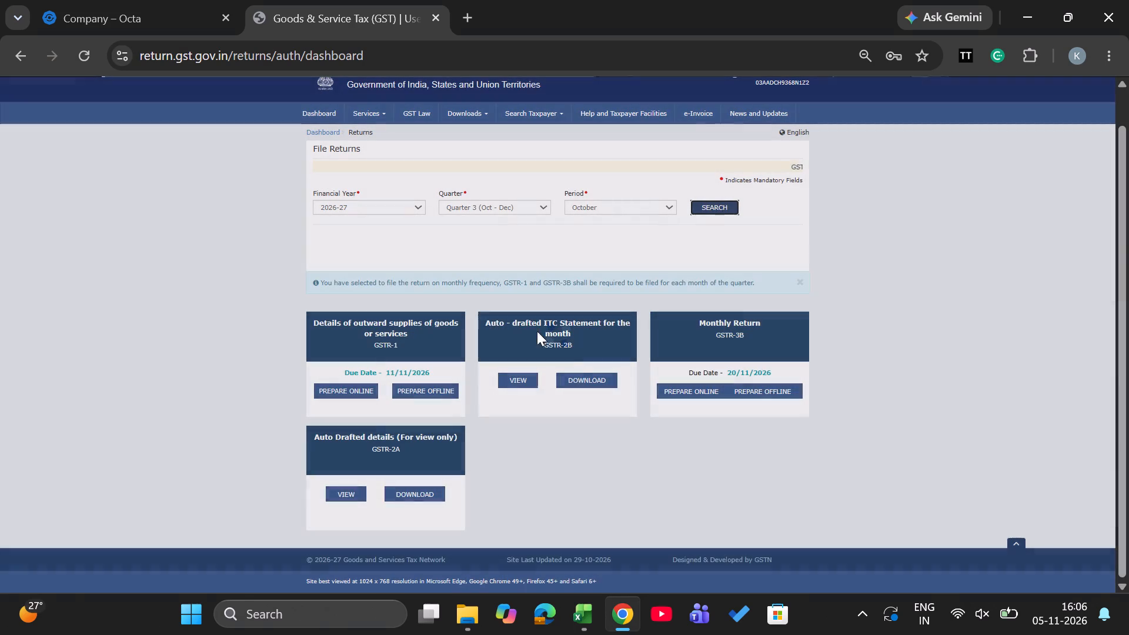
{"action": "left_click", "coordinate": [384, 342]}
Review the GSTR-1 record sections and the processed B2B records in section 12, HSN-wise summary of outward supplies.
{"action": "scroll", "coordinate": [591, 338], "scroll_direction": "down", "scroll_amount": 3}
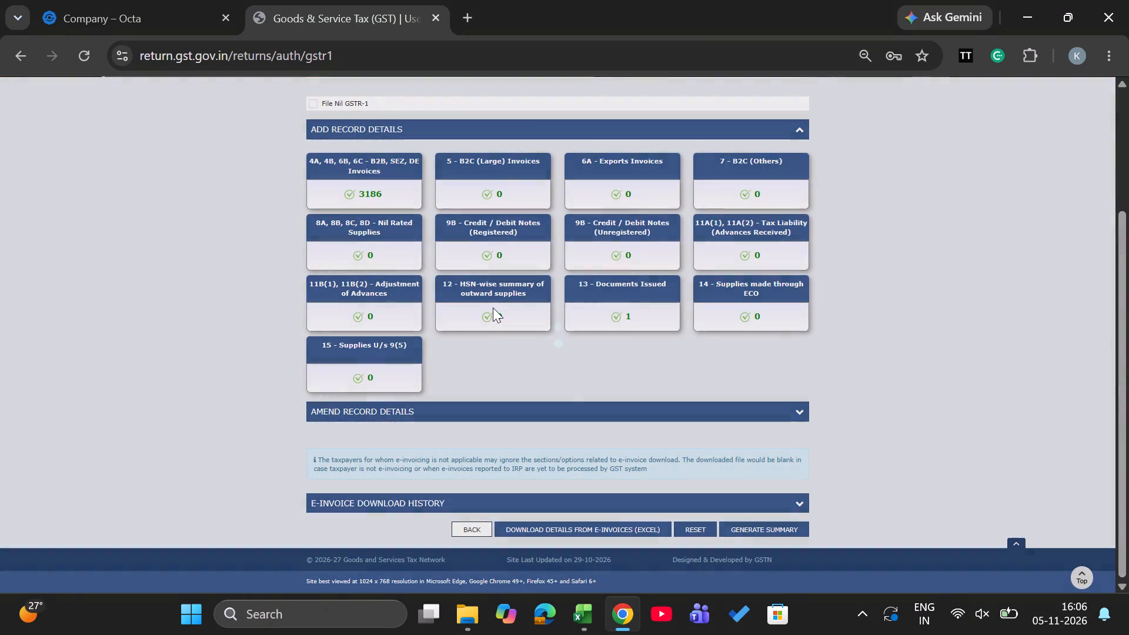
{"action": "scroll", "coordinate": [493, 308], "scroll_direction": "up", "scroll_amount": 5}
{"action": "scroll", "coordinate": [493, 308], "scroll_direction": "down", "scroll_amount": 1}
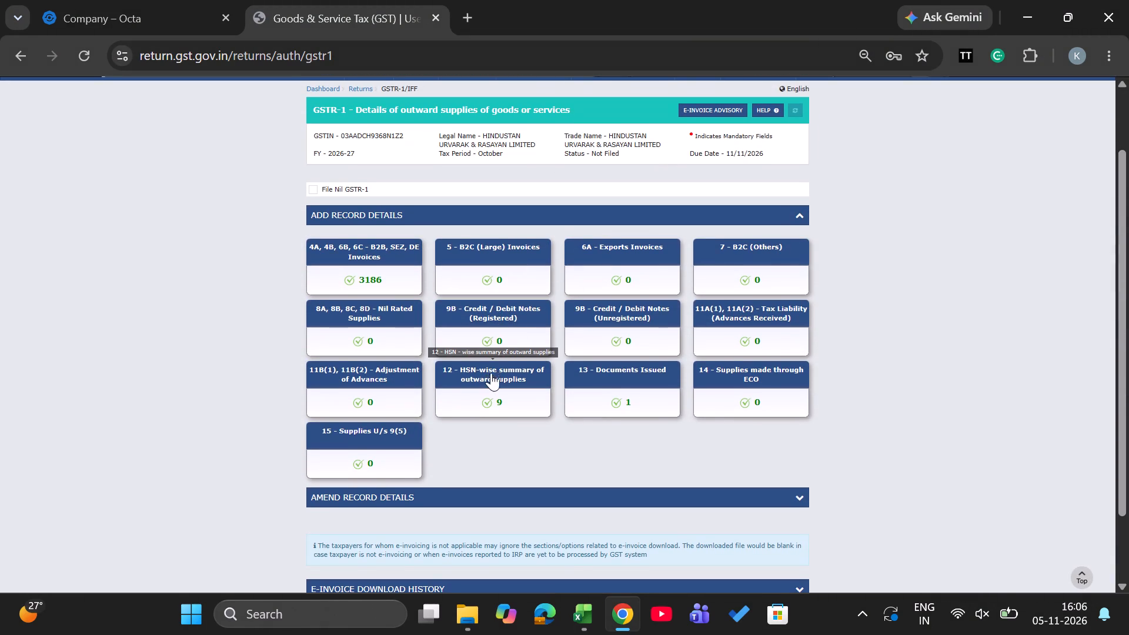
{"action": "left_click", "coordinate": [494, 377]}
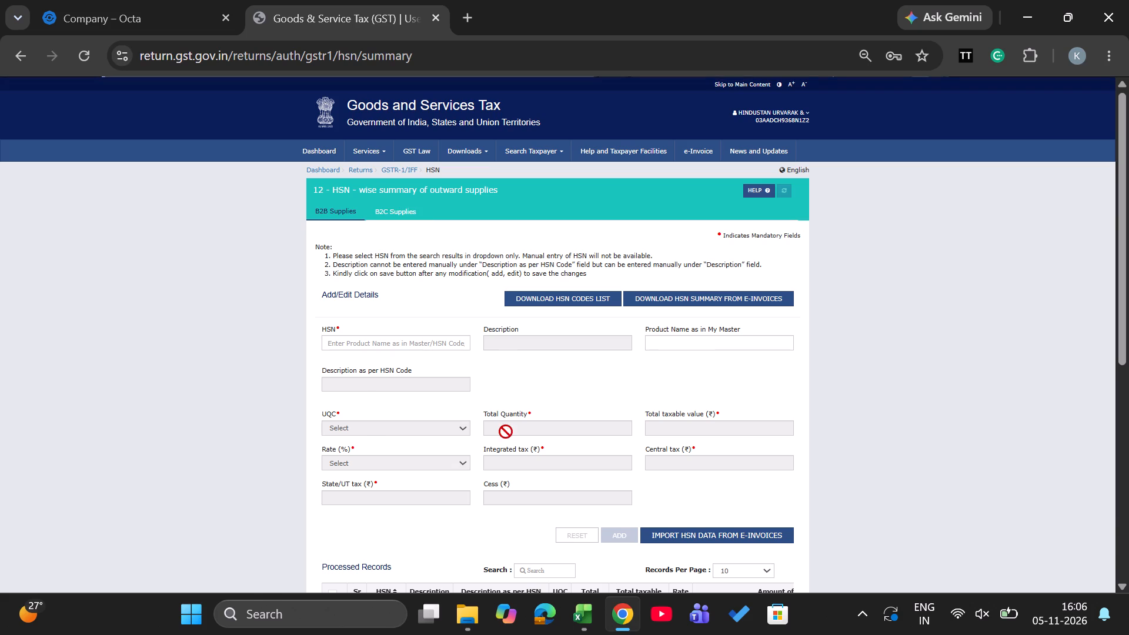
{"action": "scroll", "coordinate": [506, 432], "scroll_direction": "down", "scroll_amount": 7}
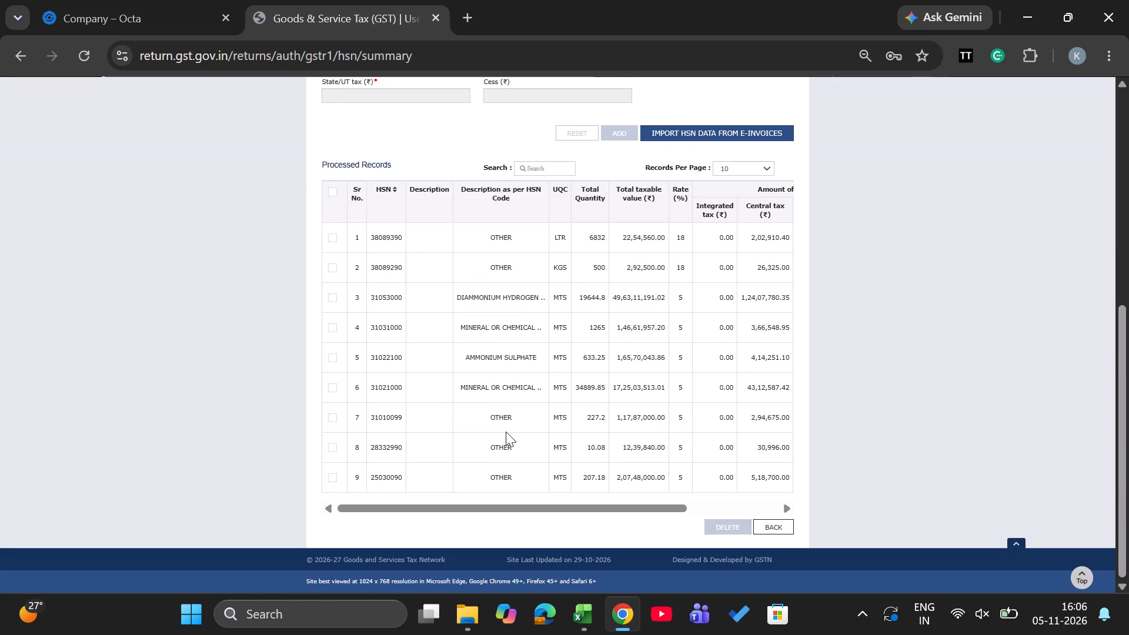
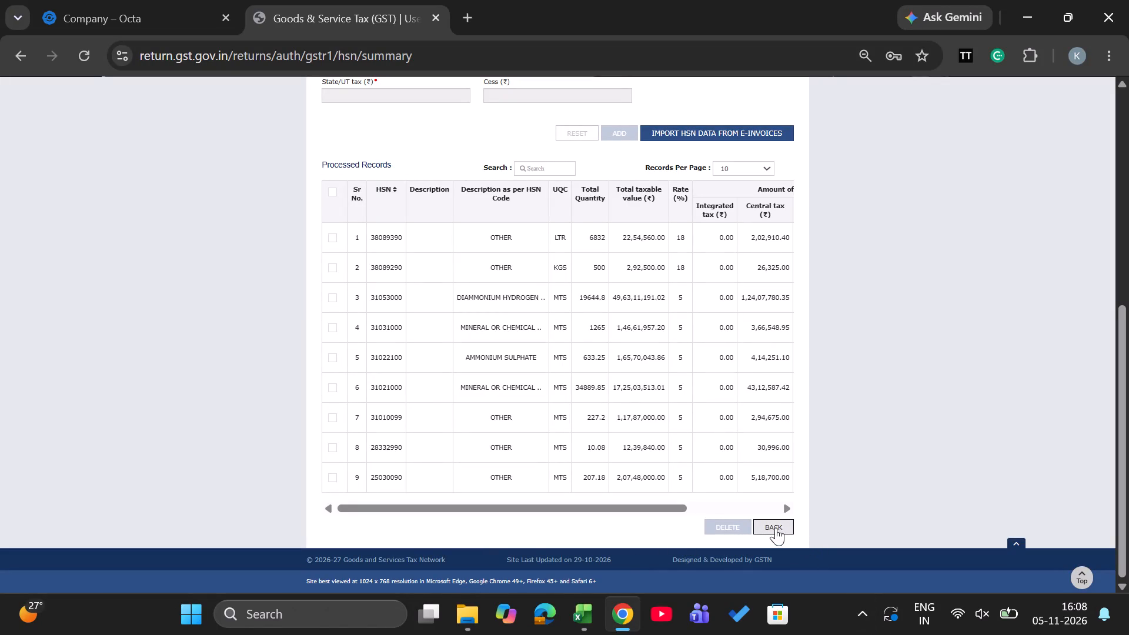
Leave the HSN-wise summary and review the document series listed in section 13, Documents Issued, of the October GSTR-1.
{"action": "left_click", "coordinate": [776, 527]}
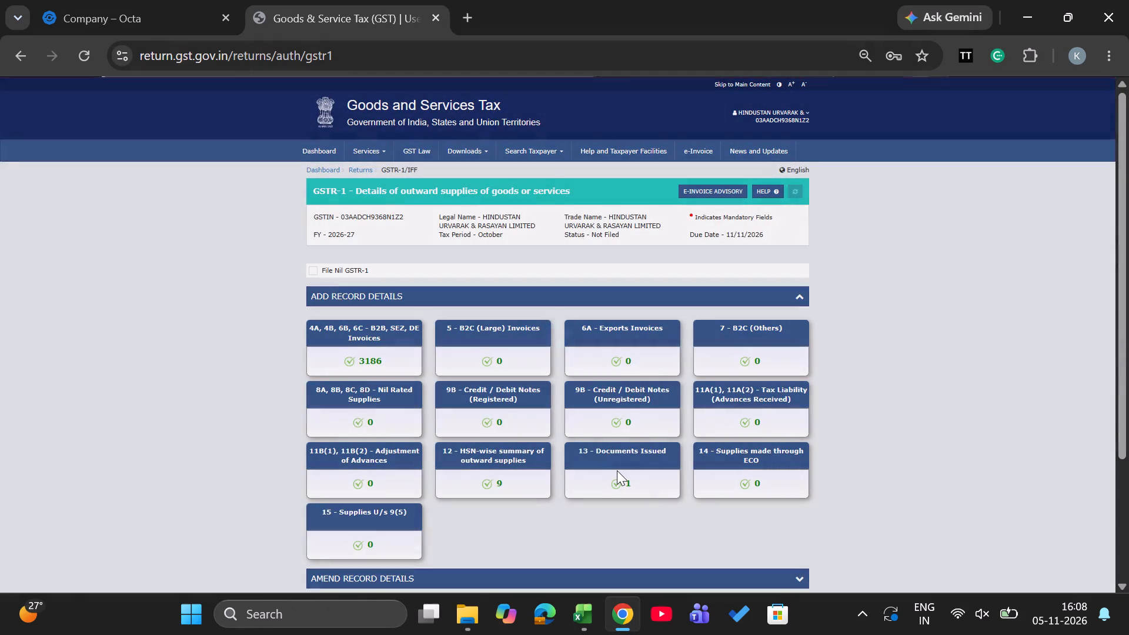
{"action": "left_click", "coordinate": [617, 470]}
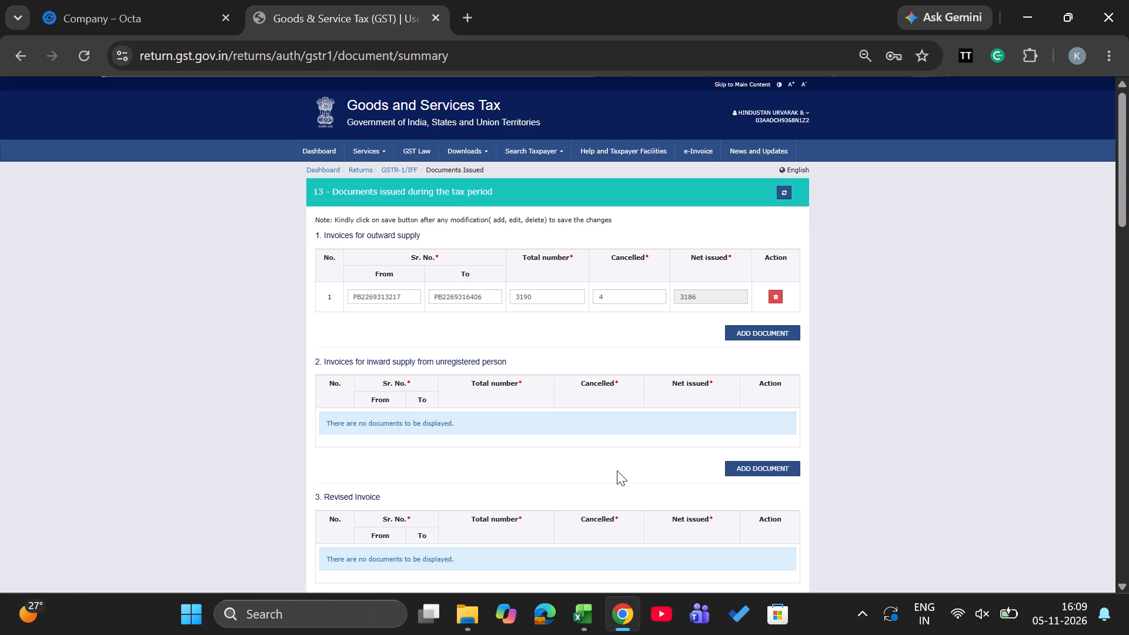
{"action": "scroll", "coordinate": [617, 470], "scroll_direction": "down", "scroll_amount": 7}
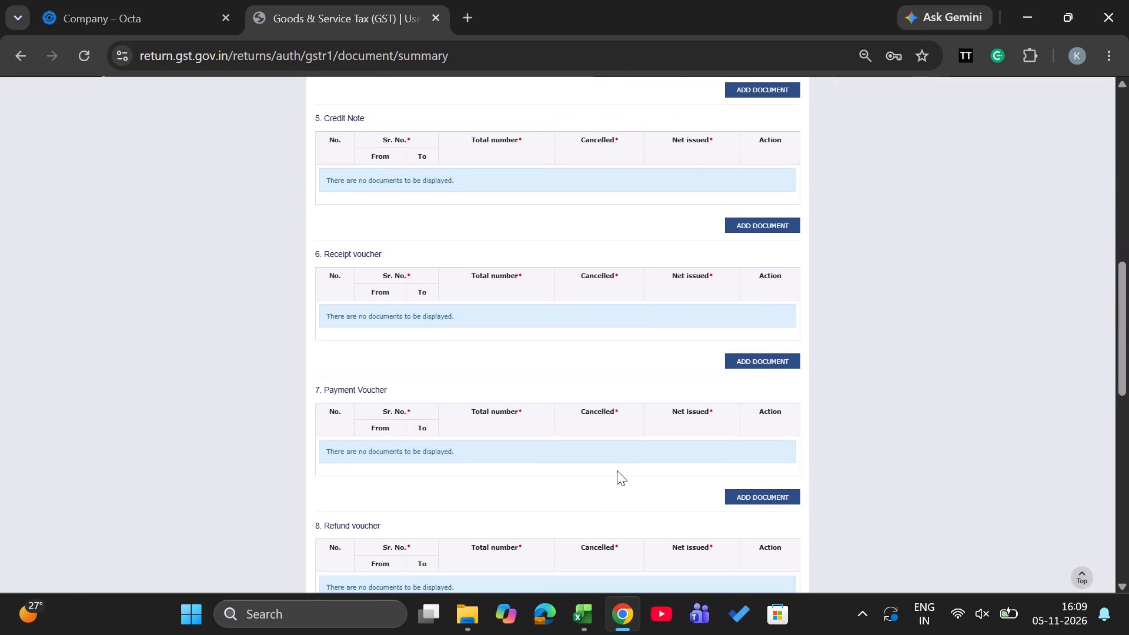
{"action": "scroll", "coordinate": [617, 470], "scroll_direction": "down", "scroll_amount": 1}
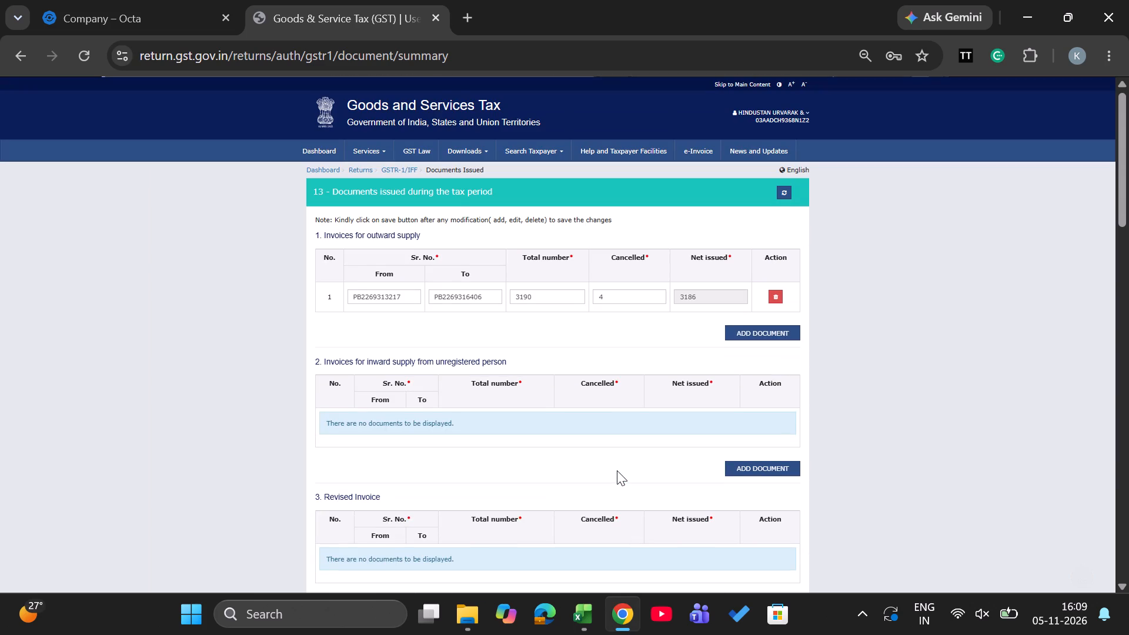
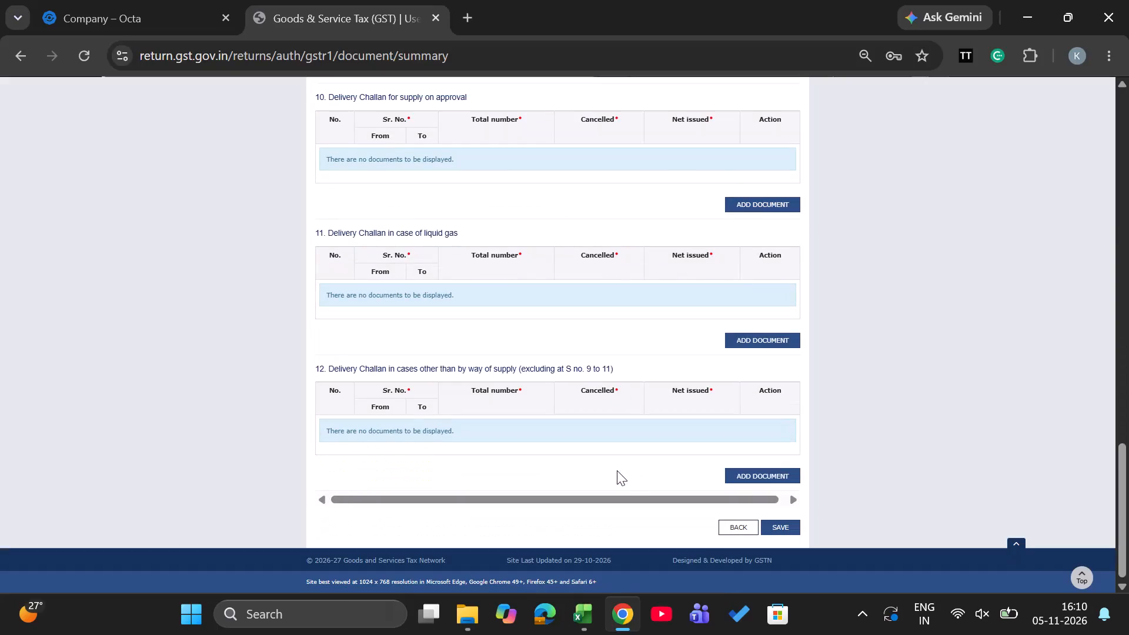
Leave Documents Issued, generate the October GSTR-1 summary for Punjab, refresh its status and go through the consolidated summary.
{"action": "left_click", "coordinate": [755, 532]}
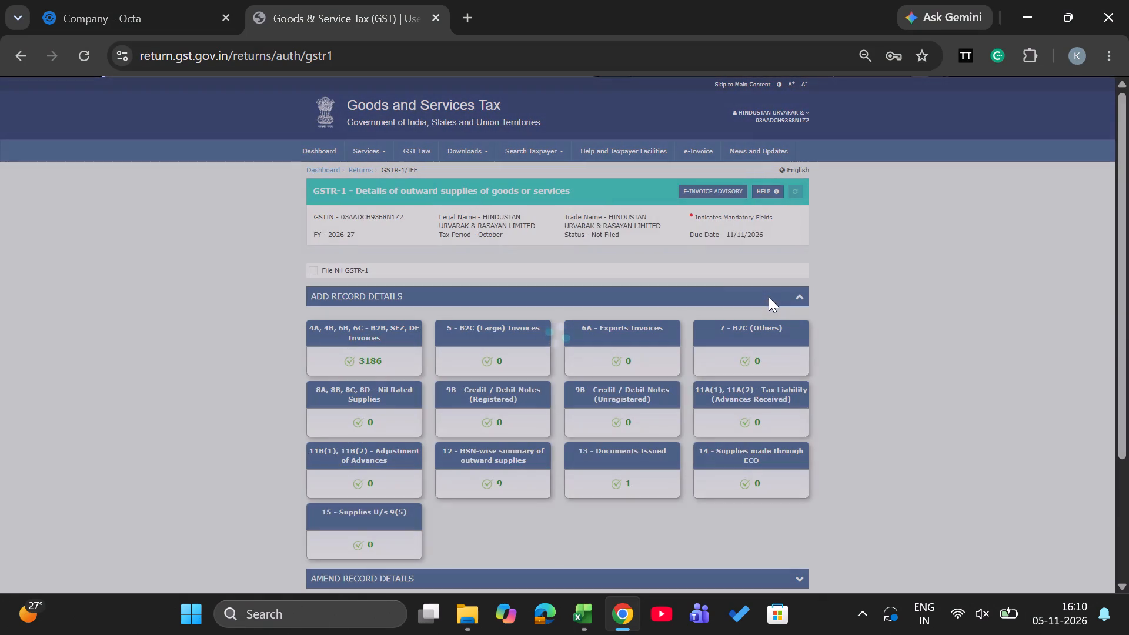
{"action": "scroll", "coordinate": [773, 450], "scroll_direction": "down", "scroll_amount": 8}
{"action": "left_click", "coordinate": [765, 525]}
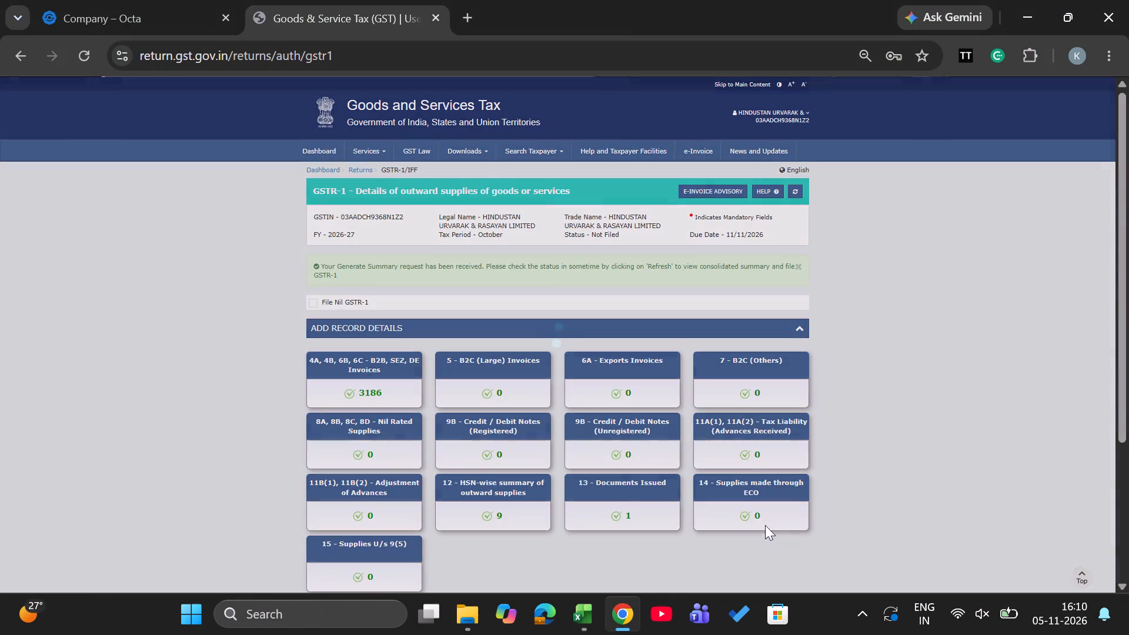
{"action": "left_click", "coordinate": [793, 190]}
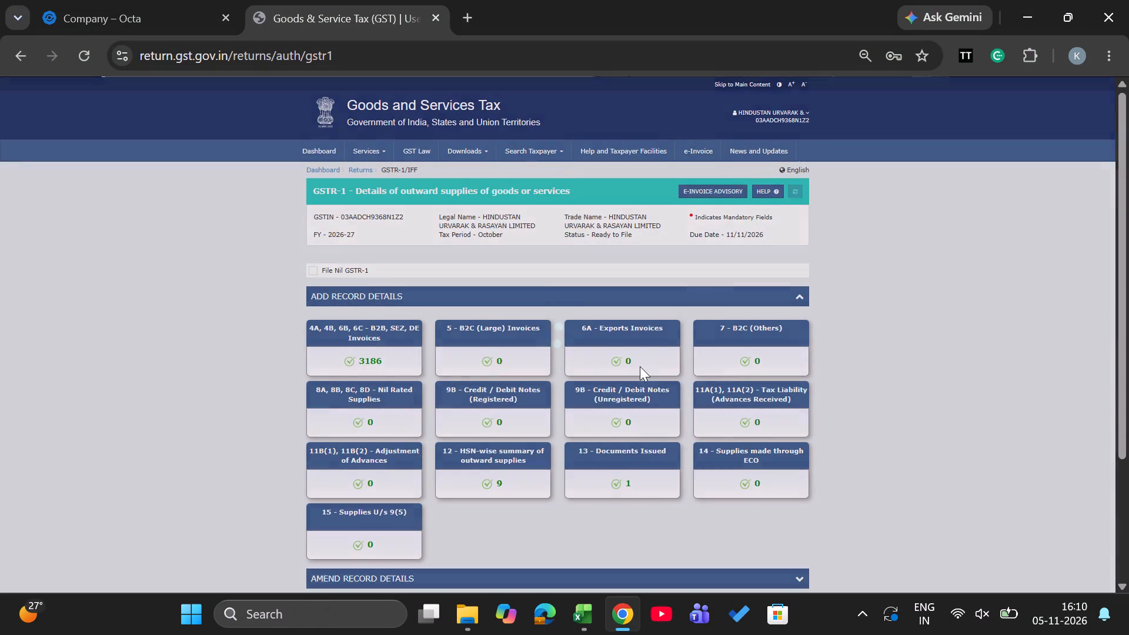
{"action": "scroll", "coordinate": [640, 366], "scroll_direction": "down", "scroll_amount": 6}
{"action": "left_click", "coordinate": [759, 532]}
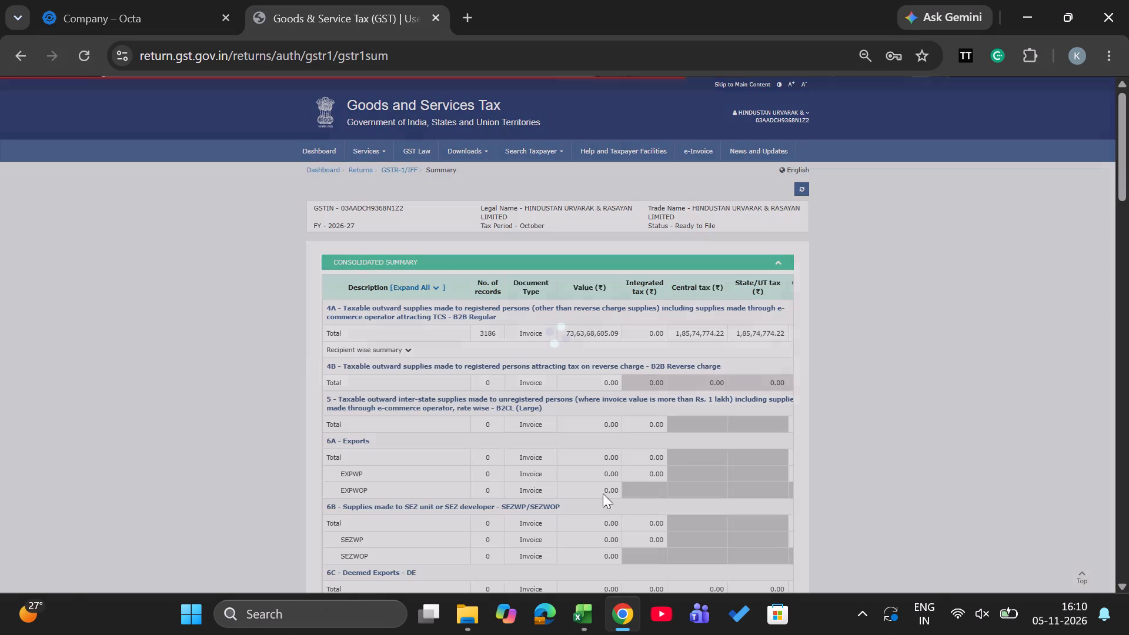
{"action": "scroll", "coordinate": [583, 484], "scroll_direction": "down", "scroll_amount": 16}
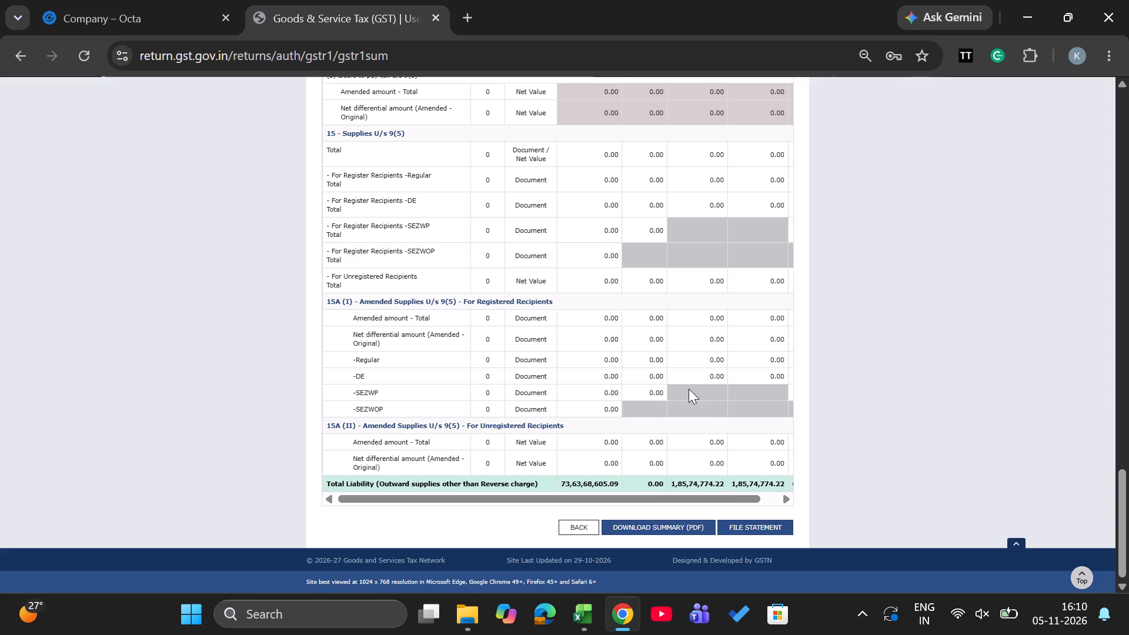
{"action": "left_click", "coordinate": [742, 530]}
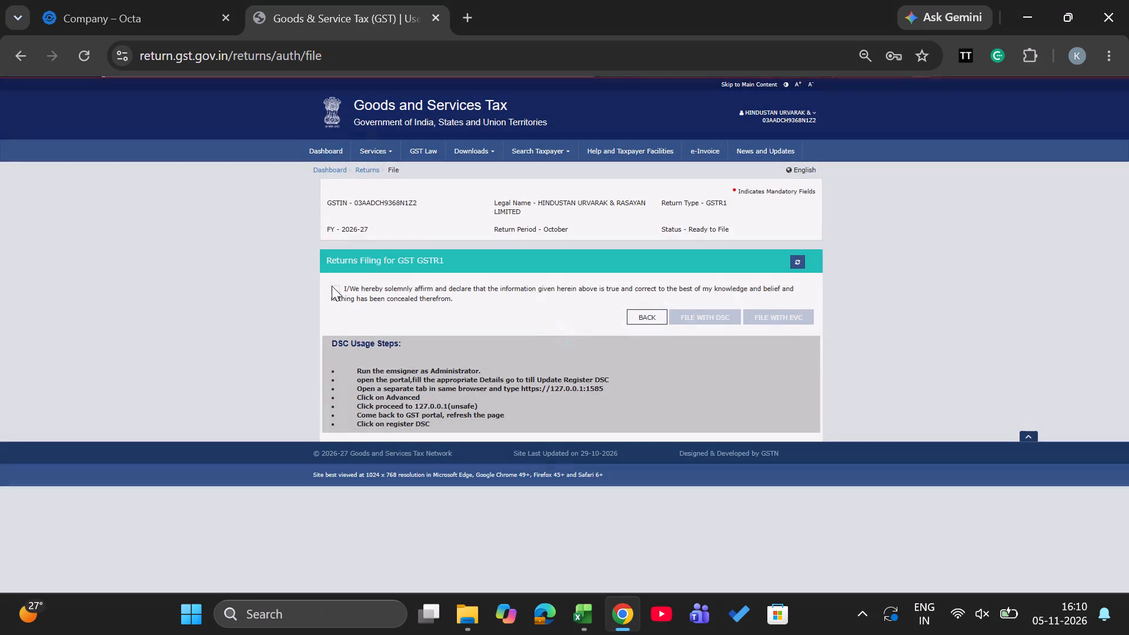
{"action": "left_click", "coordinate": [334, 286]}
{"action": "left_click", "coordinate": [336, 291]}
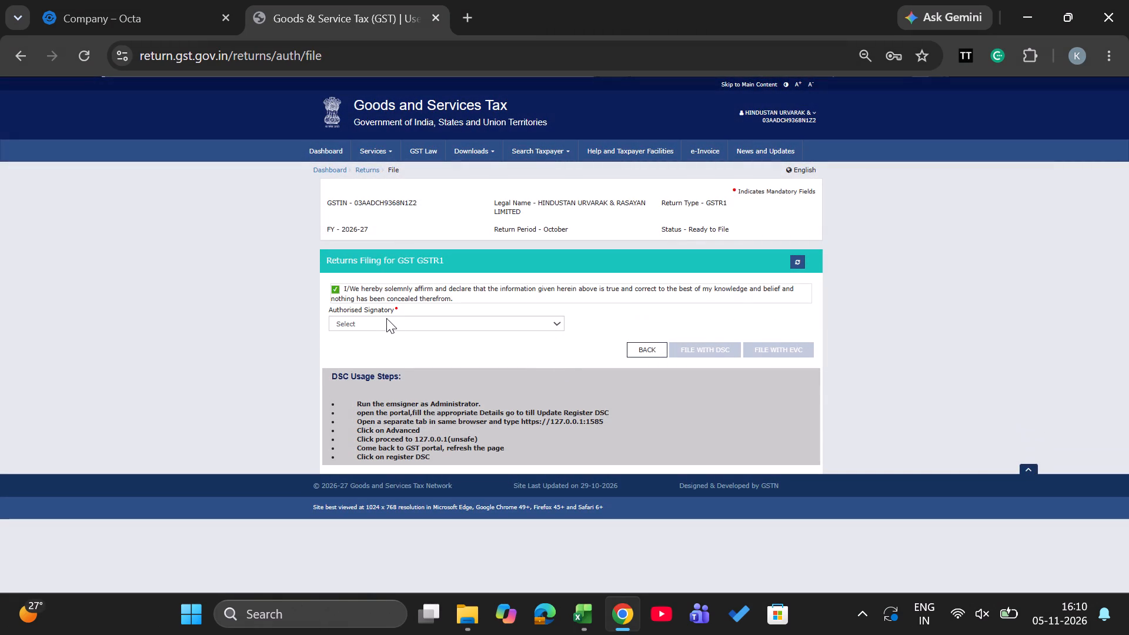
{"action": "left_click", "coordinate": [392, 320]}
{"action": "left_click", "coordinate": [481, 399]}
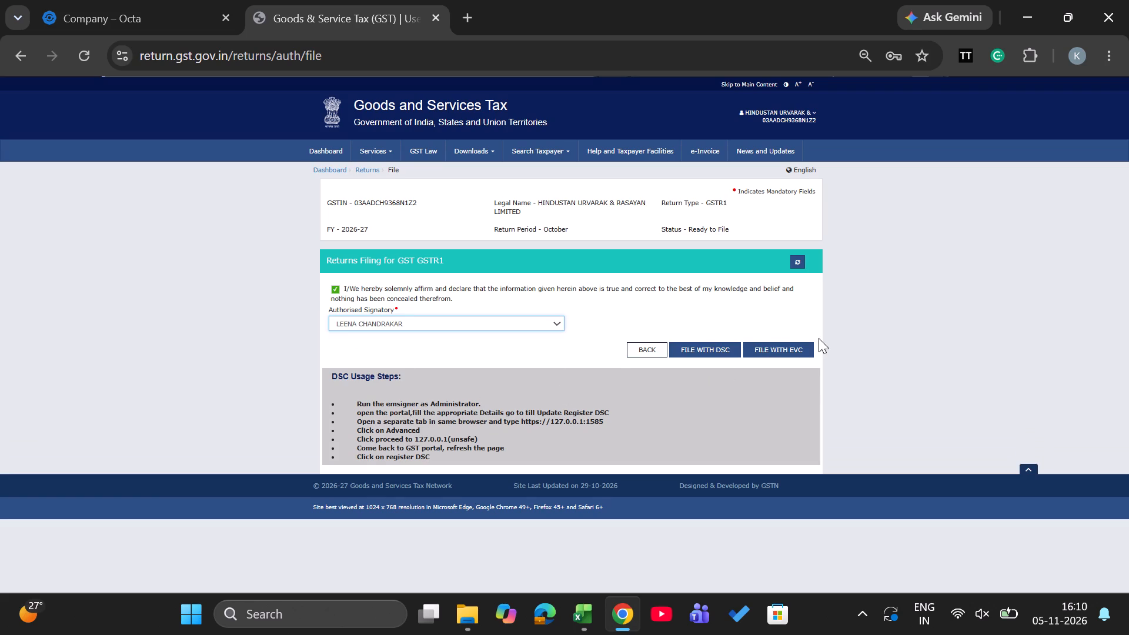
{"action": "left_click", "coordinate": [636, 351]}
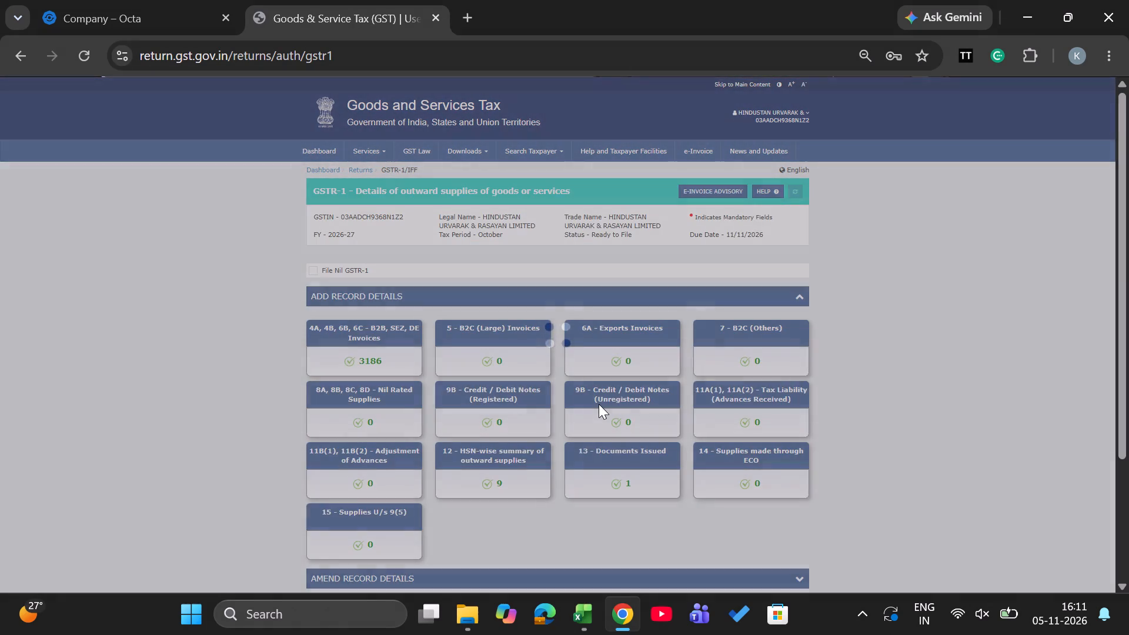
Reopen the consolidated summary of Punjab's October GSTR-1 and go through its sections.
{"action": "scroll", "coordinate": [599, 404], "scroll_direction": "down", "scroll_amount": 7}
{"action": "left_click", "coordinate": [743, 523]}
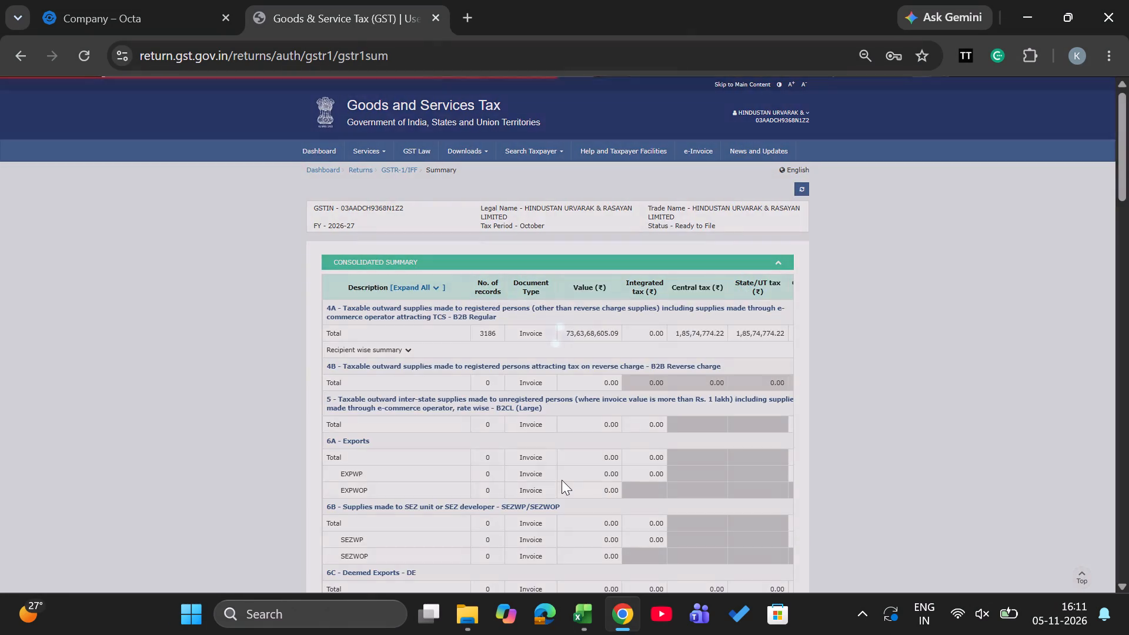
{"action": "scroll", "coordinate": [562, 480], "scroll_direction": "down", "scroll_amount": 13}
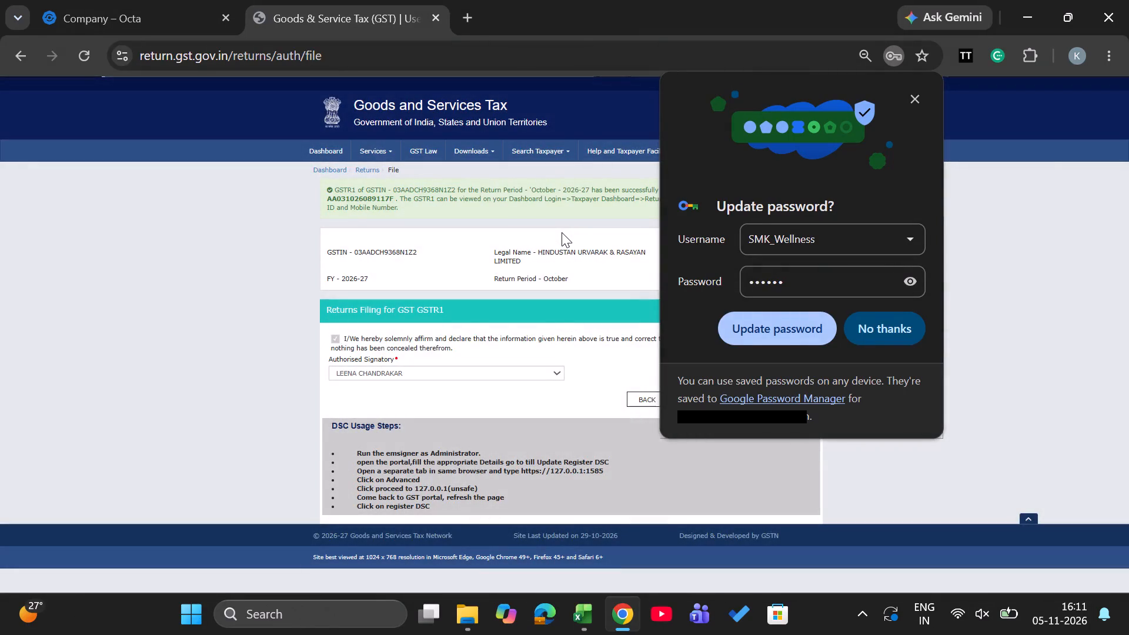
Close the Punjab return, end Punjab's government portal session in Octa and log in with the Rajasthan GSTIN.
{"action": "left_click", "coordinate": [439, 14]}
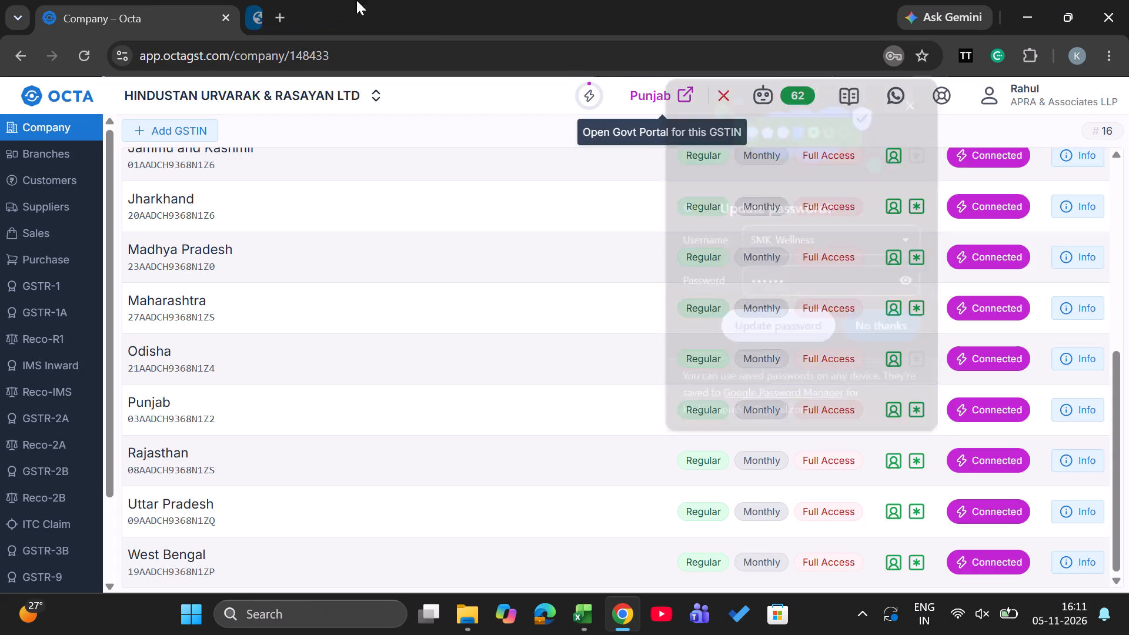
{"action": "left_click", "coordinate": [733, 92]}
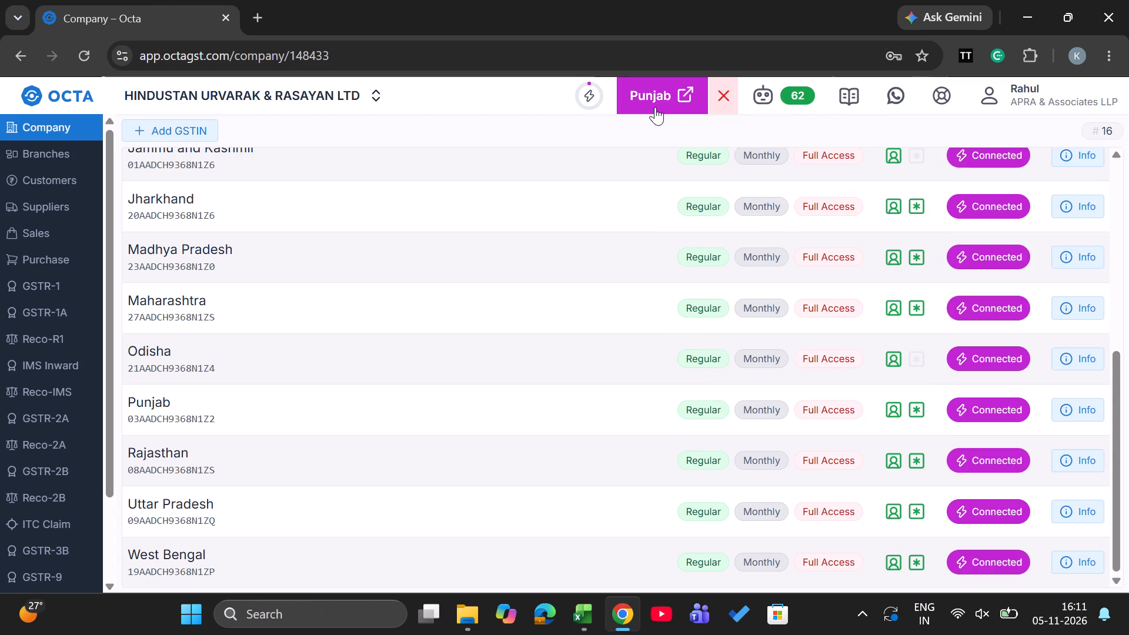
{"action": "left_click", "coordinate": [697, 98]}
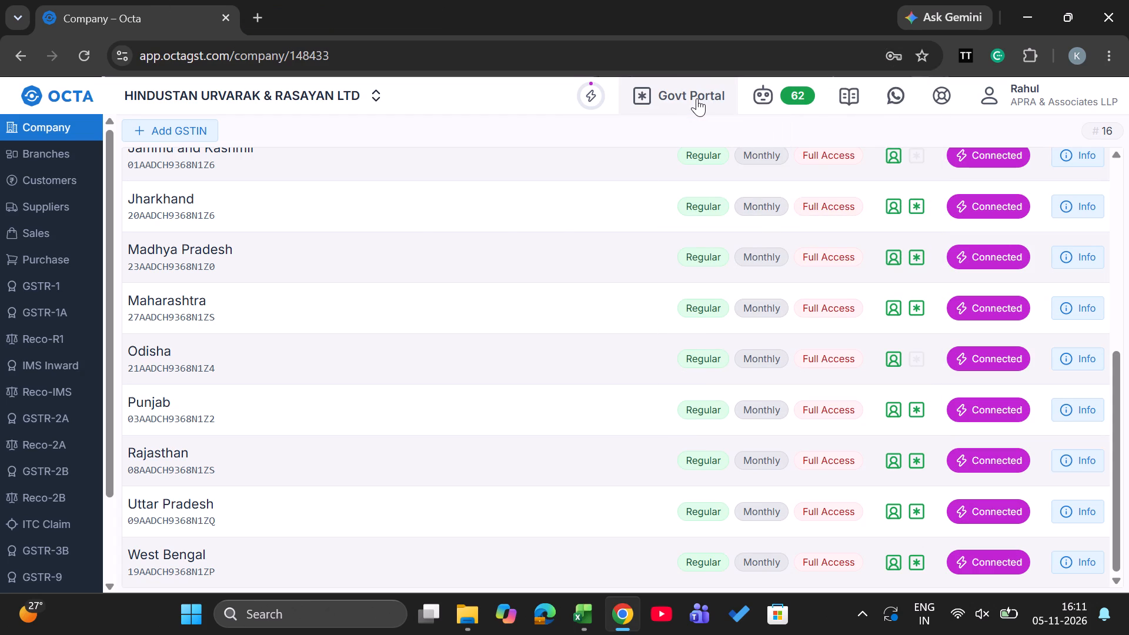
{"action": "left_click", "coordinate": [585, 168]}
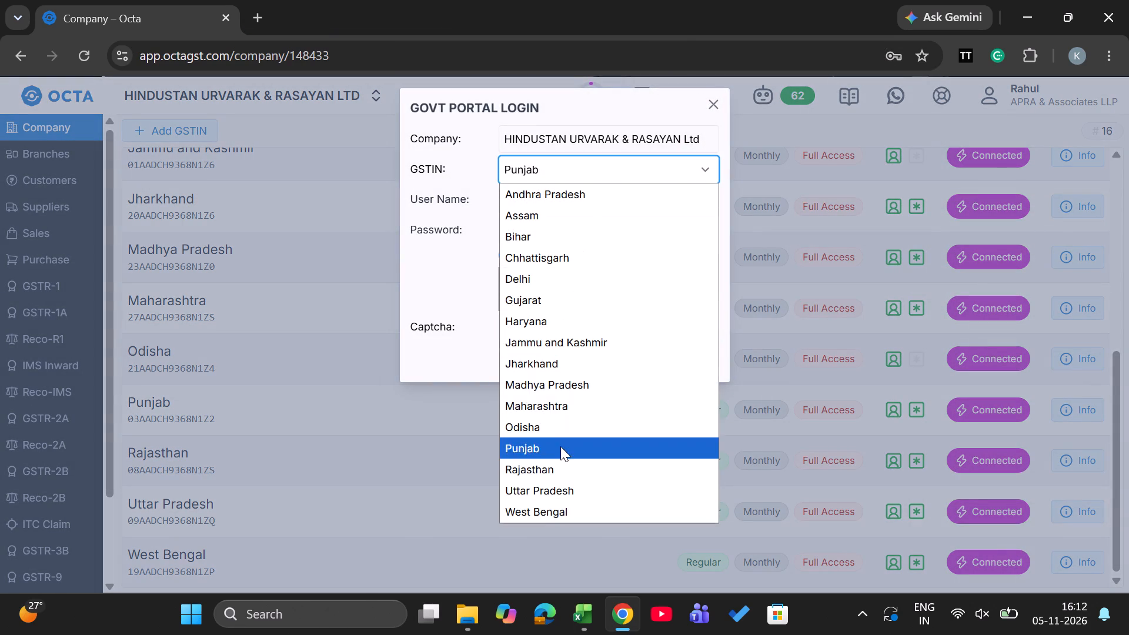
{"action": "left_click", "coordinate": [569, 463]}
{"action": "left_click", "coordinate": [639, 361]}
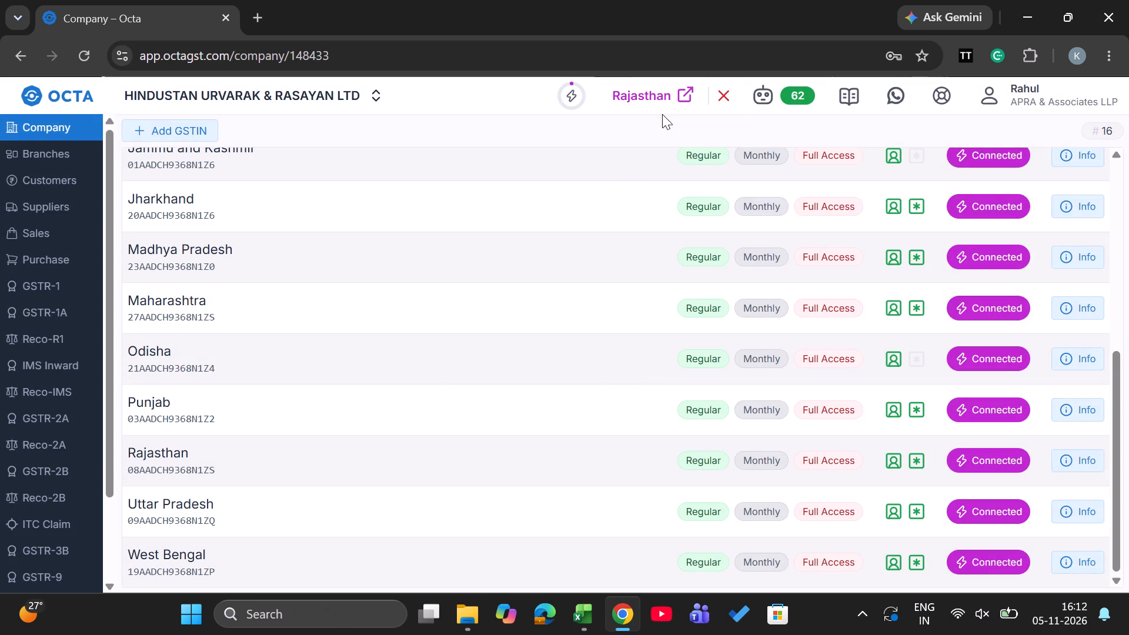
Open the GST portal for Rajasthan and, from its returns dashboard, open the October 2026-27 GSTR-1 for online preparation.
{"action": "left_click", "coordinate": [665, 109]}
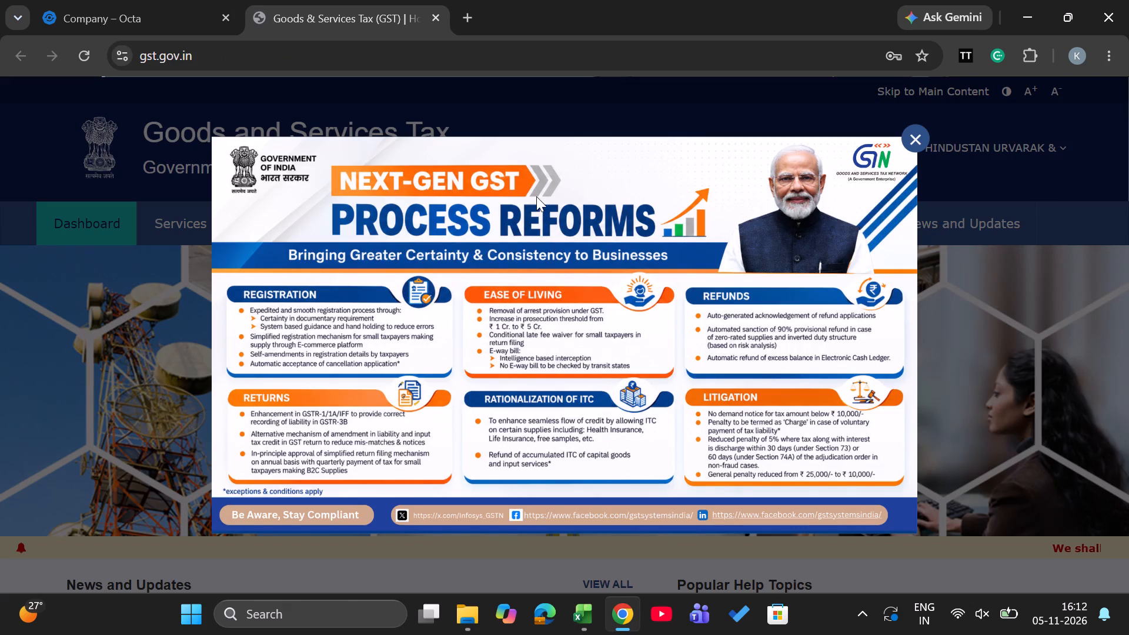
{"action": "left_click", "coordinate": [912, 141]}
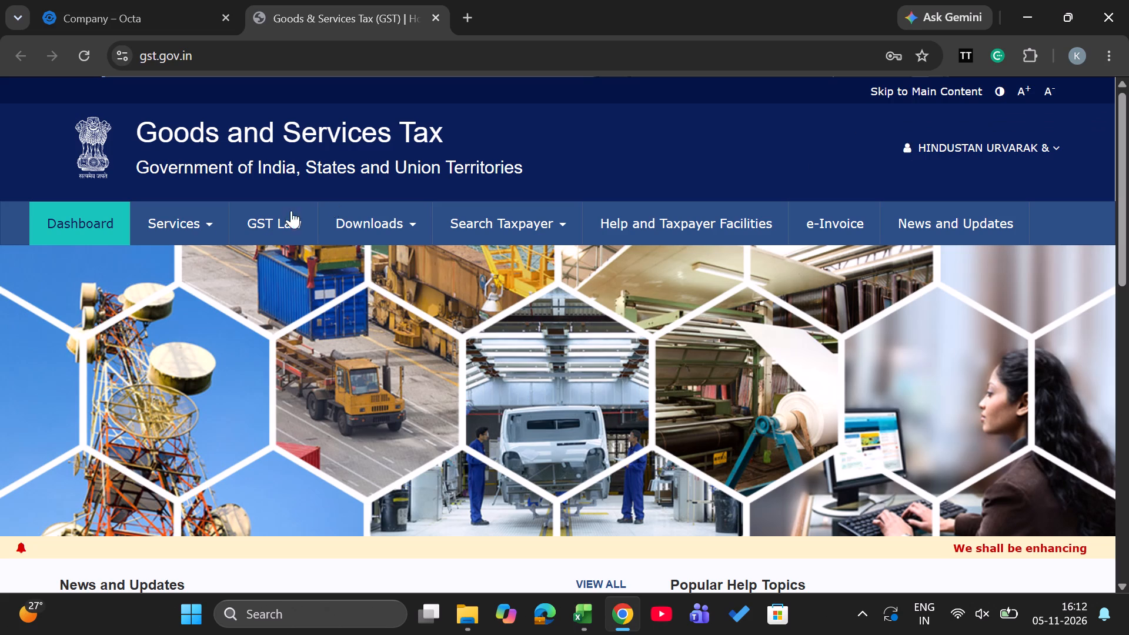
{"action": "left_click", "coordinate": [193, 233]}
{"action": "left_click", "coordinate": [110, 292]}
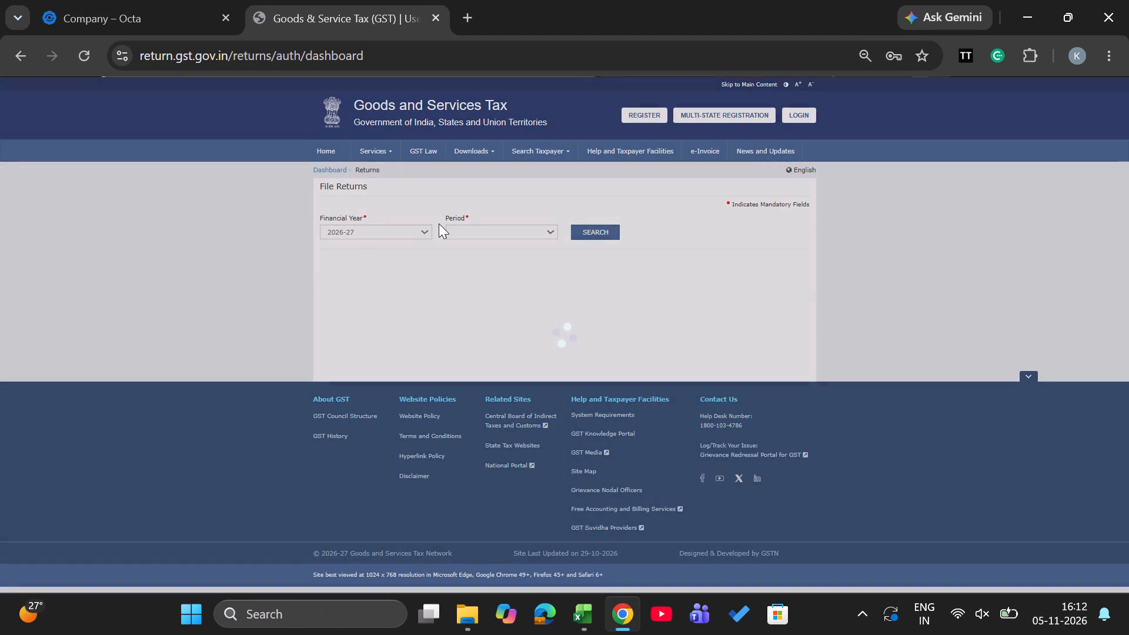
{"action": "left_click", "coordinate": [533, 235]}
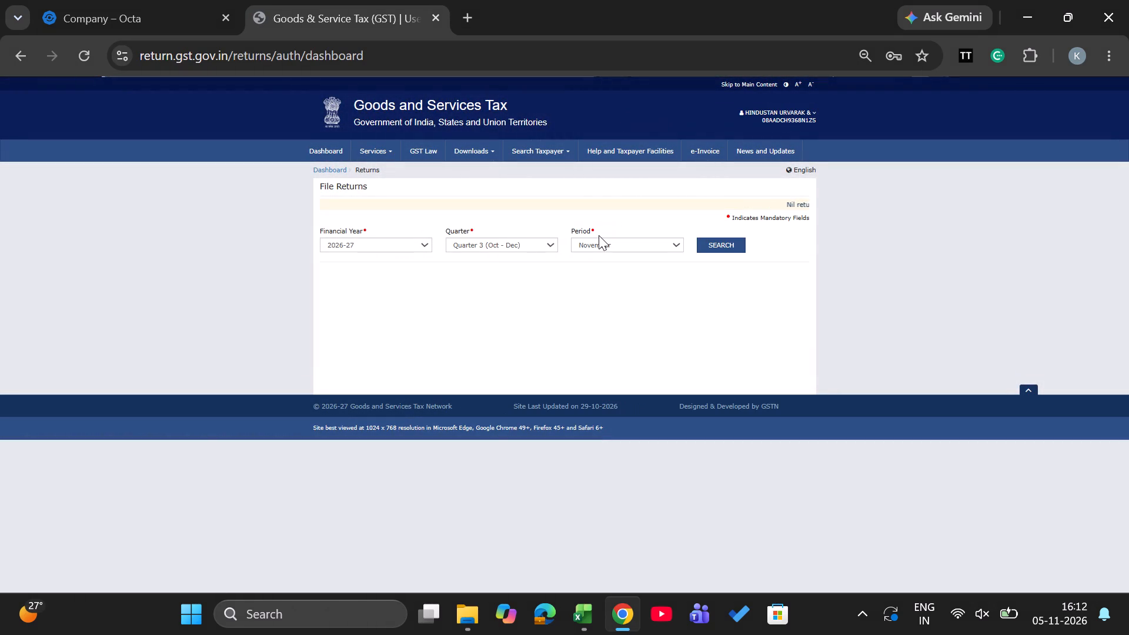
{"action": "left_click", "coordinate": [599, 235]}
{"action": "left_click", "coordinate": [630, 245]}
{"action": "left_click", "coordinate": [647, 262]}
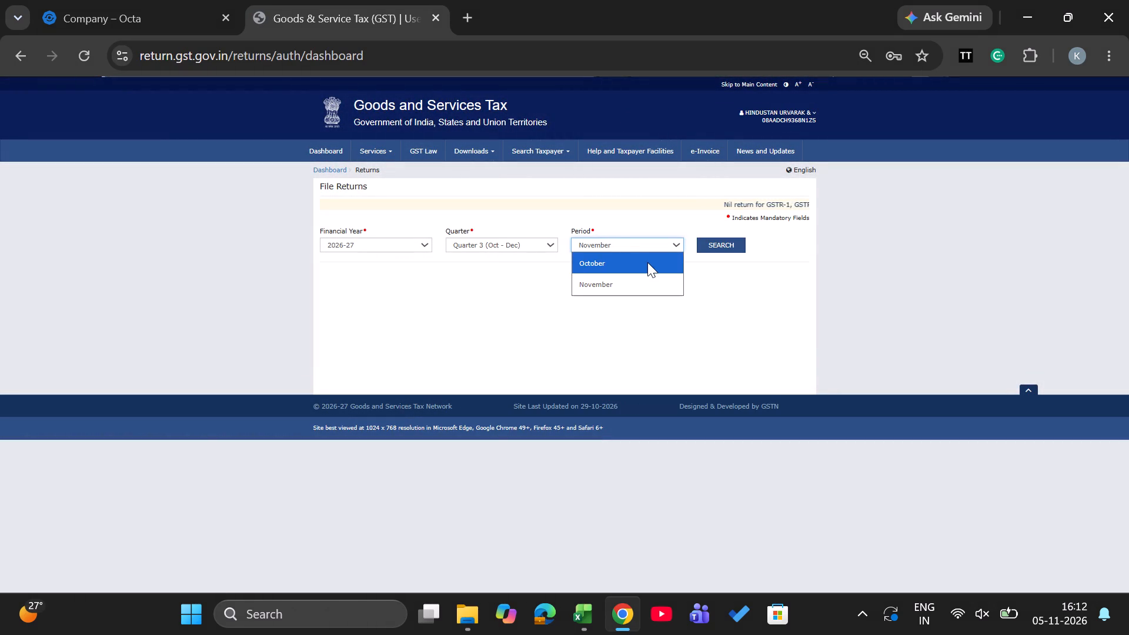
{"action": "left_click", "coordinate": [720, 248]}
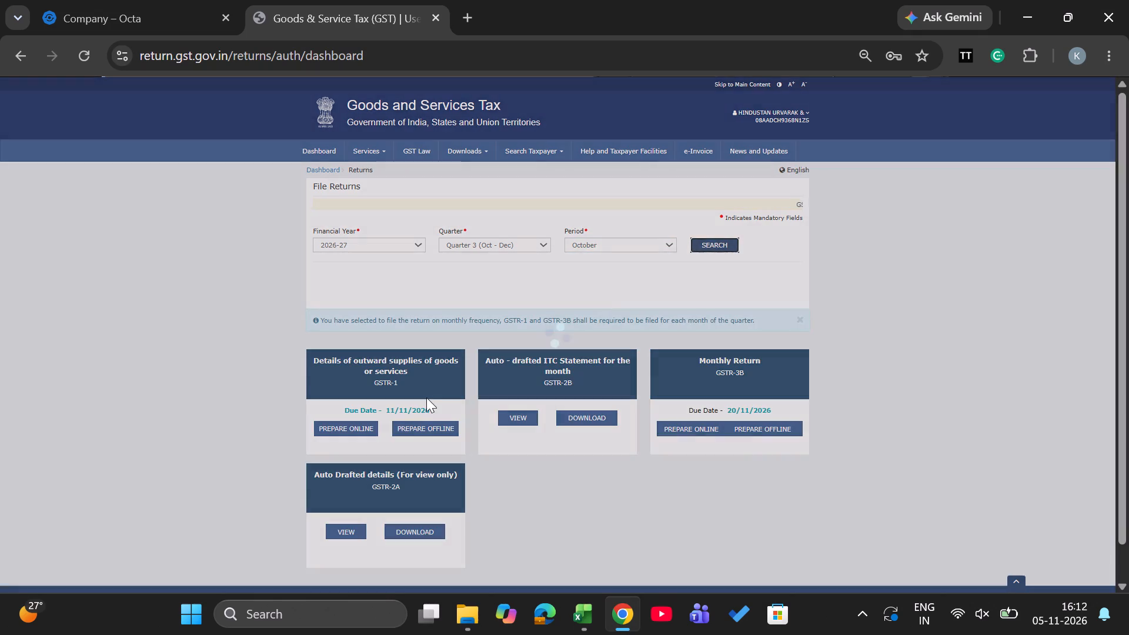
{"action": "scroll", "coordinate": [425, 399], "scroll_direction": "down", "scroll_amount": 4}
{"action": "left_click", "coordinate": [367, 357]}
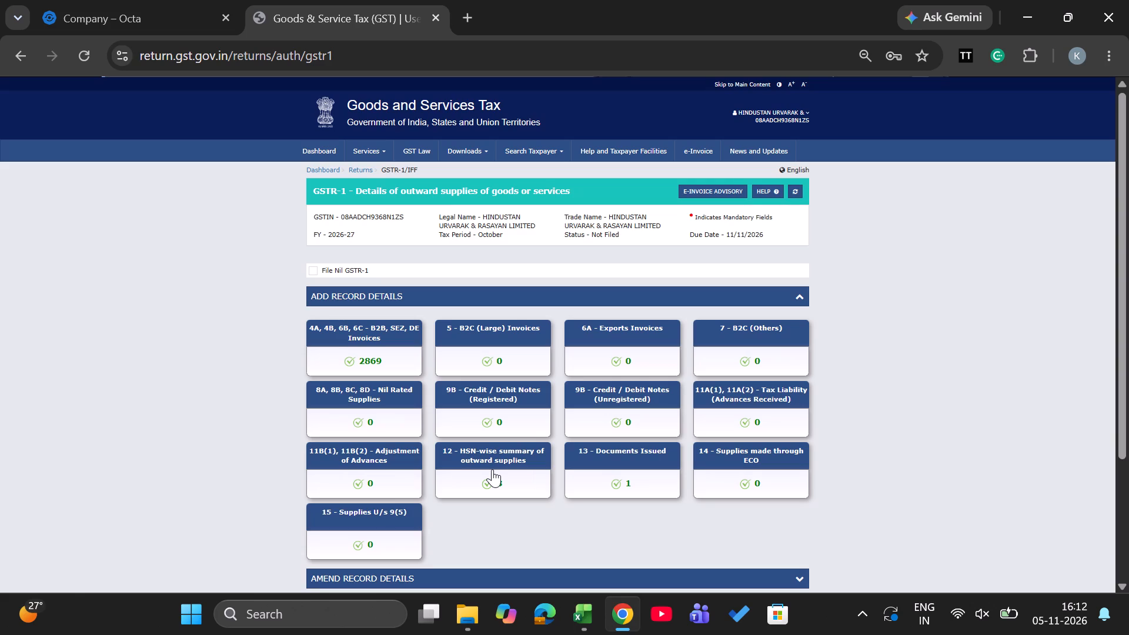
Open section 12, HSN-wise summary of outward supplies, in Rajasthan's October GSTR-1 and review the processed records.
{"action": "left_click", "coordinate": [492, 469]}
{"action": "scroll", "coordinate": [492, 469], "scroll_direction": "down", "scroll_amount": 8}
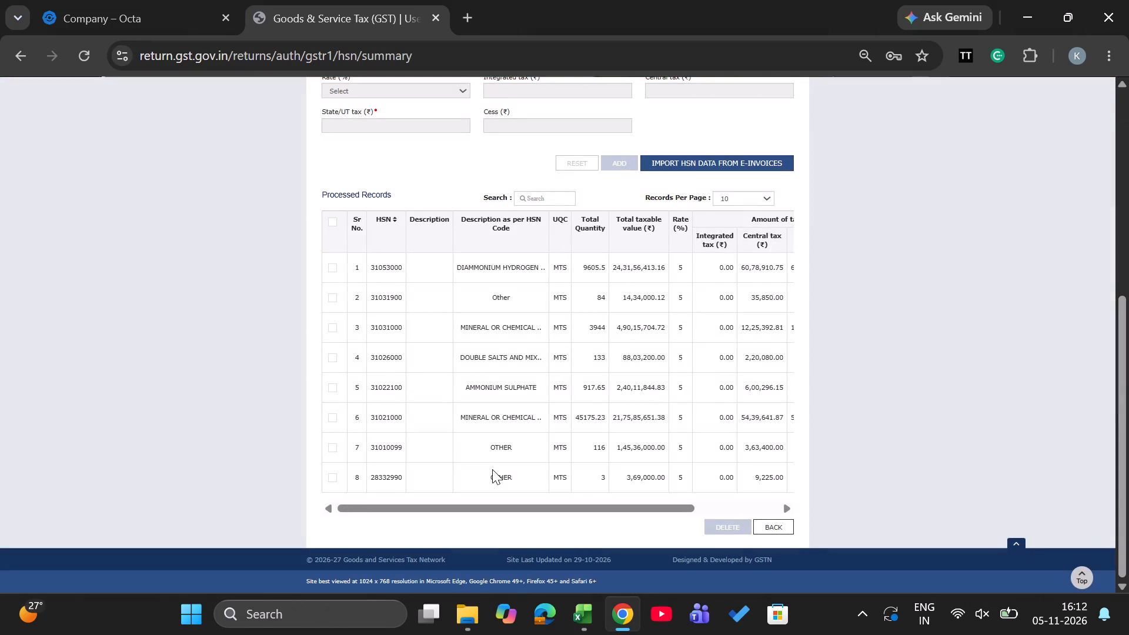
{"action": "scroll", "coordinate": [492, 469], "scroll_direction": "up", "scroll_amount": 1}
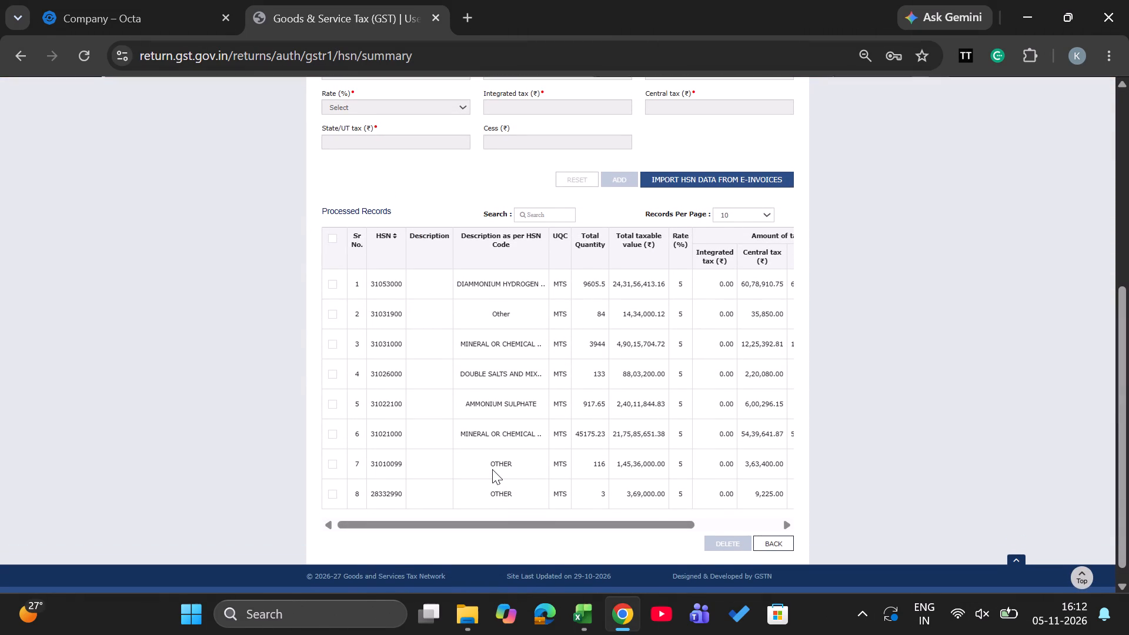
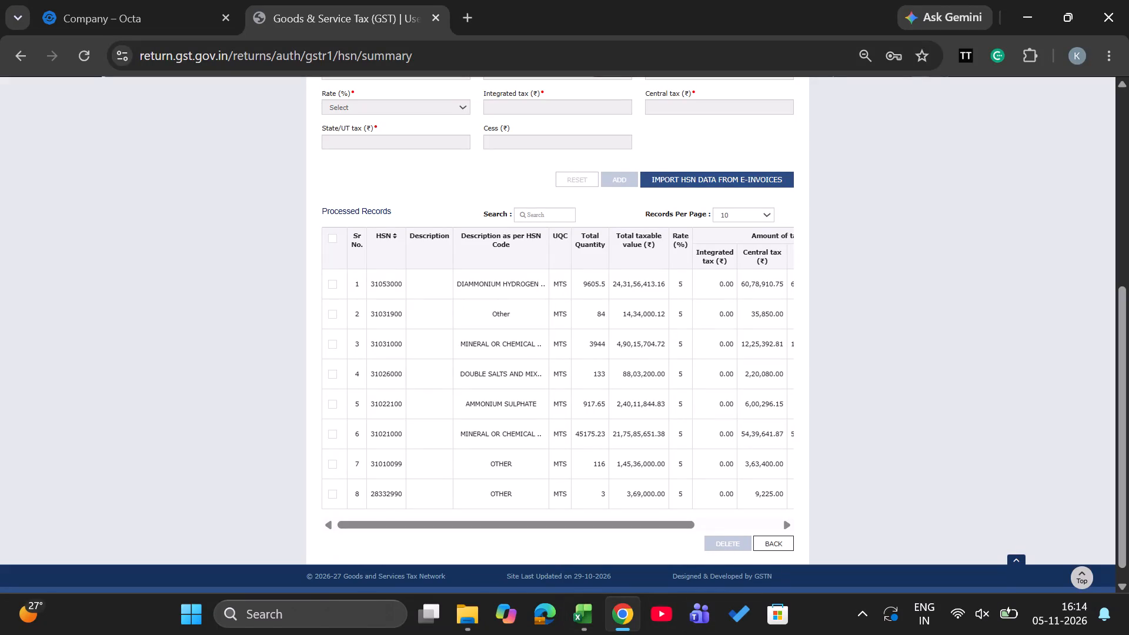
Leave the HSN-wise summary, open section 13, Documents Issued, review the listed document series and return to the GSTR-1 overview.
{"action": "left_click", "coordinate": [769, 544]}
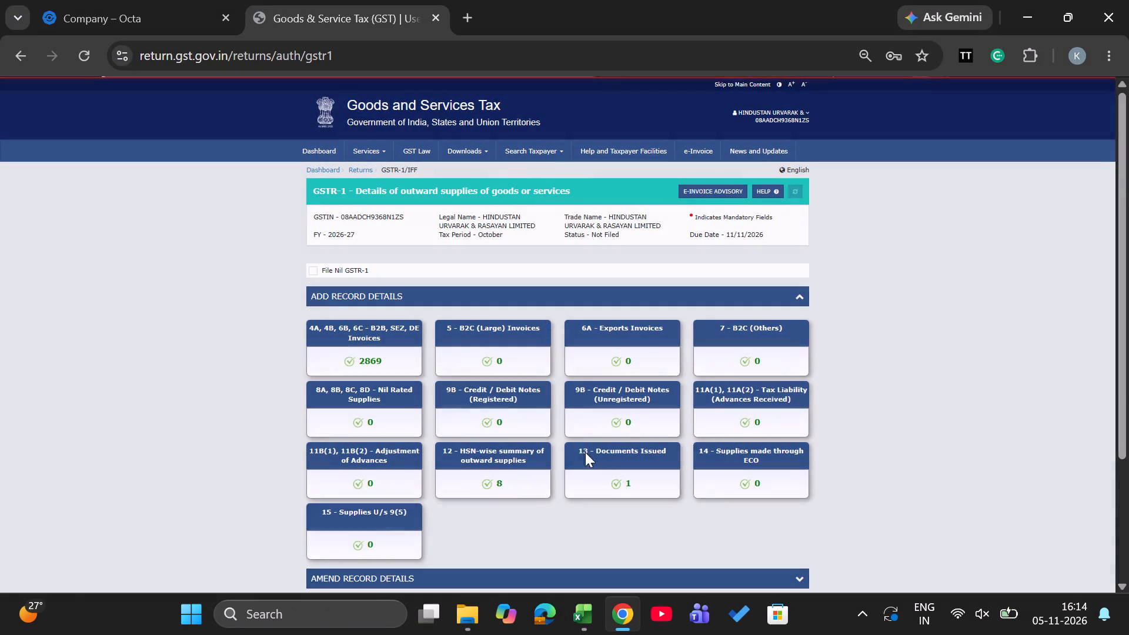
{"action": "left_click", "coordinate": [624, 473]}
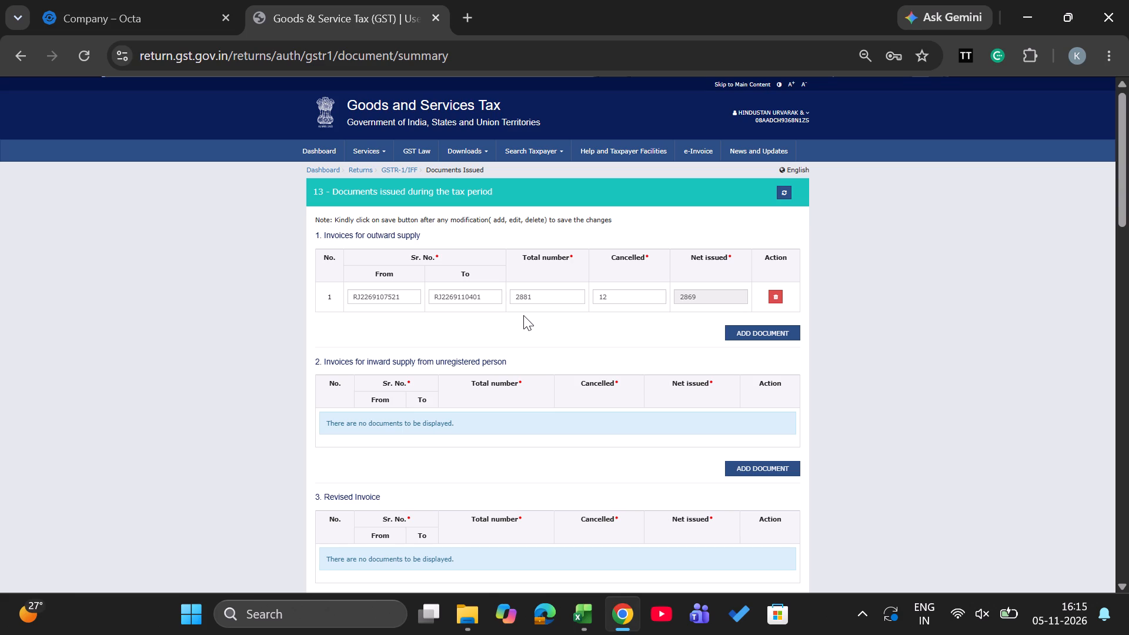
{"action": "scroll", "coordinate": [523, 315], "scroll_direction": "down", "scroll_amount": 8}
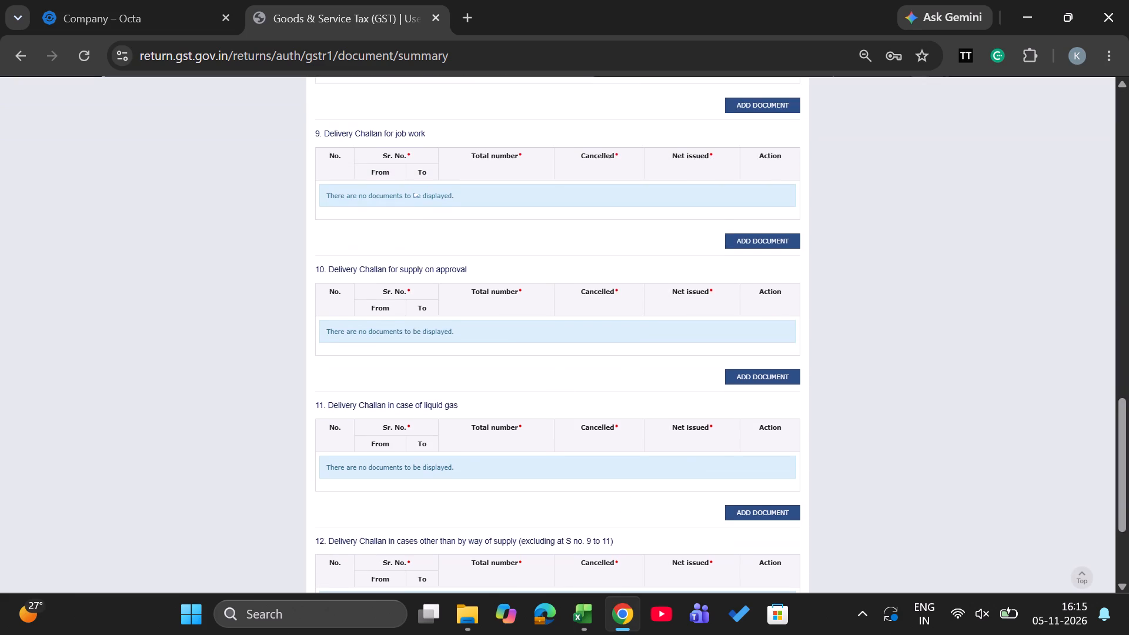
{"action": "scroll", "coordinate": [669, 563], "scroll_direction": "down", "scroll_amount": 8}
{"action": "left_click", "coordinate": [732, 532]}
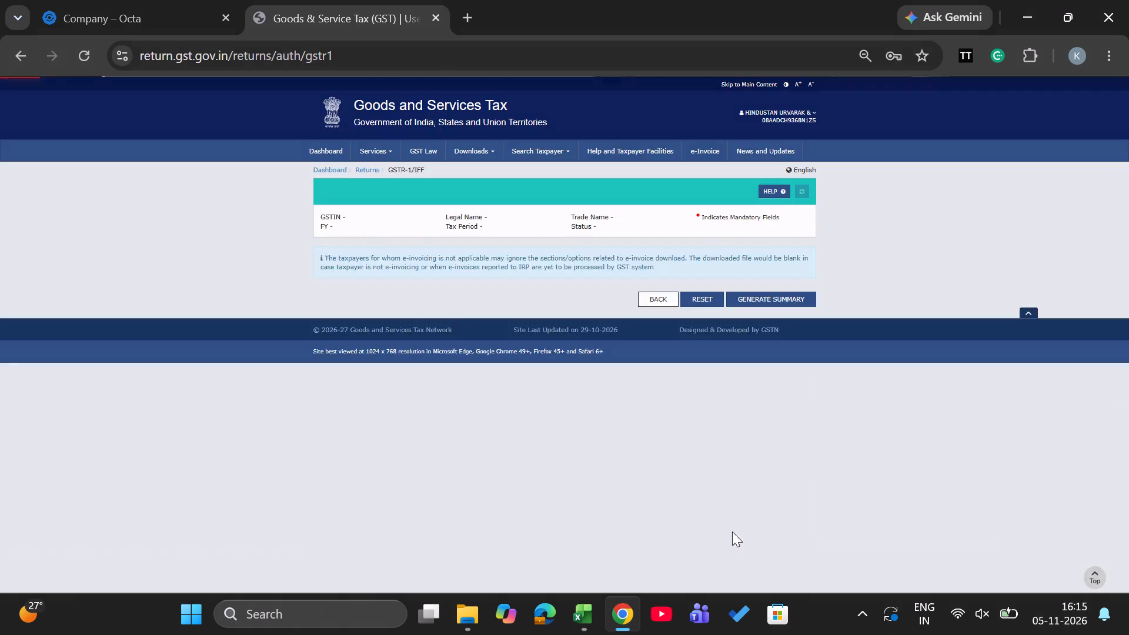
Generate the summary of Rajasthan's October GSTR-1 and refresh the return's status until it can proceed to filing.
{"action": "scroll", "coordinate": [619, 498], "scroll_direction": "down", "scroll_amount": 9}
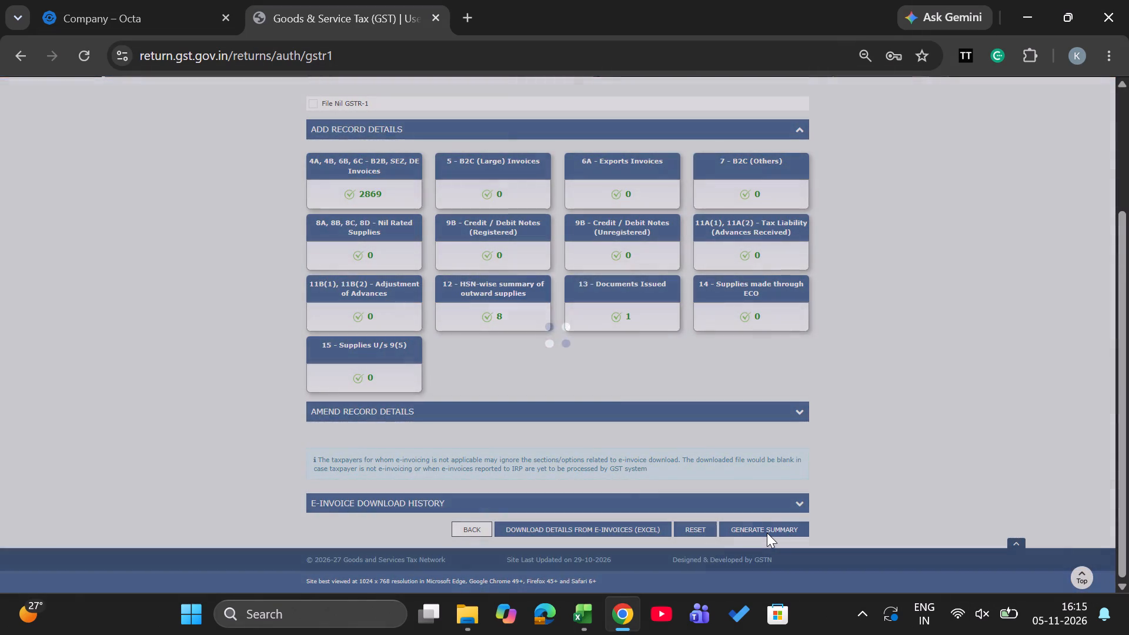
{"action": "left_click", "coordinate": [749, 530]}
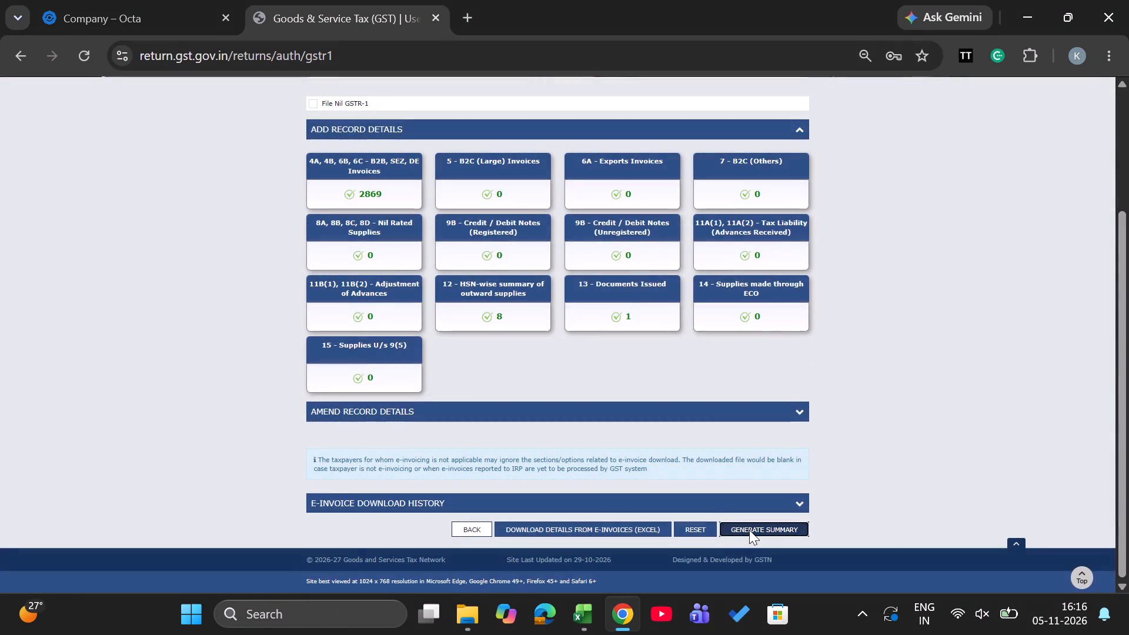
{"action": "left_click", "coordinate": [789, 189]}
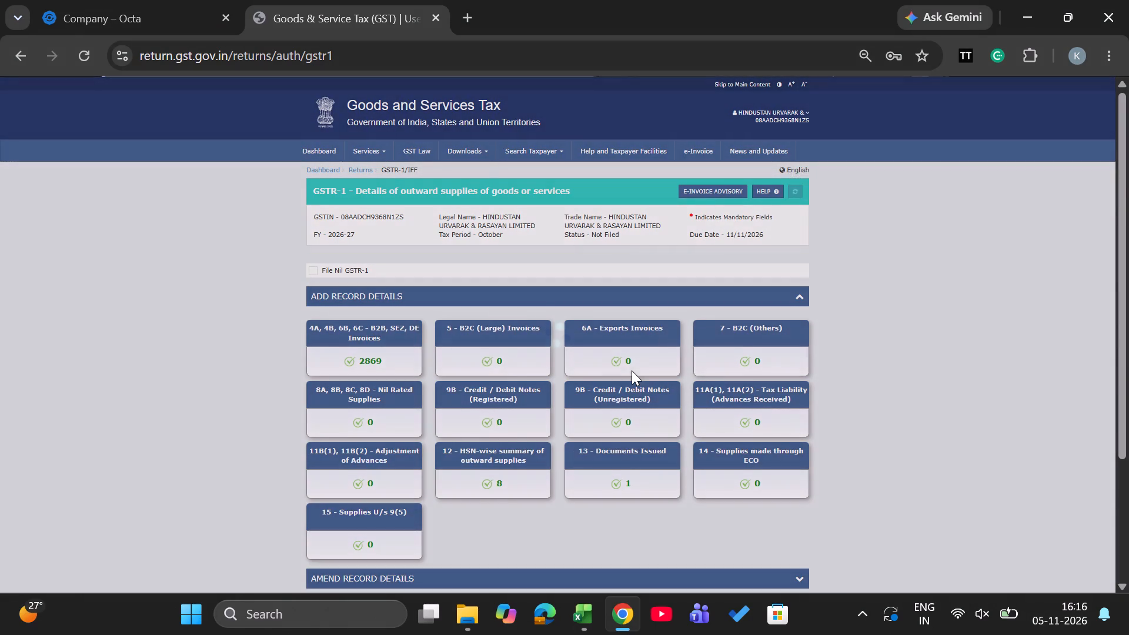
{"action": "scroll", "coordinate": [632, 370], "scroll_direction": "down", "scroll_amount": 8}
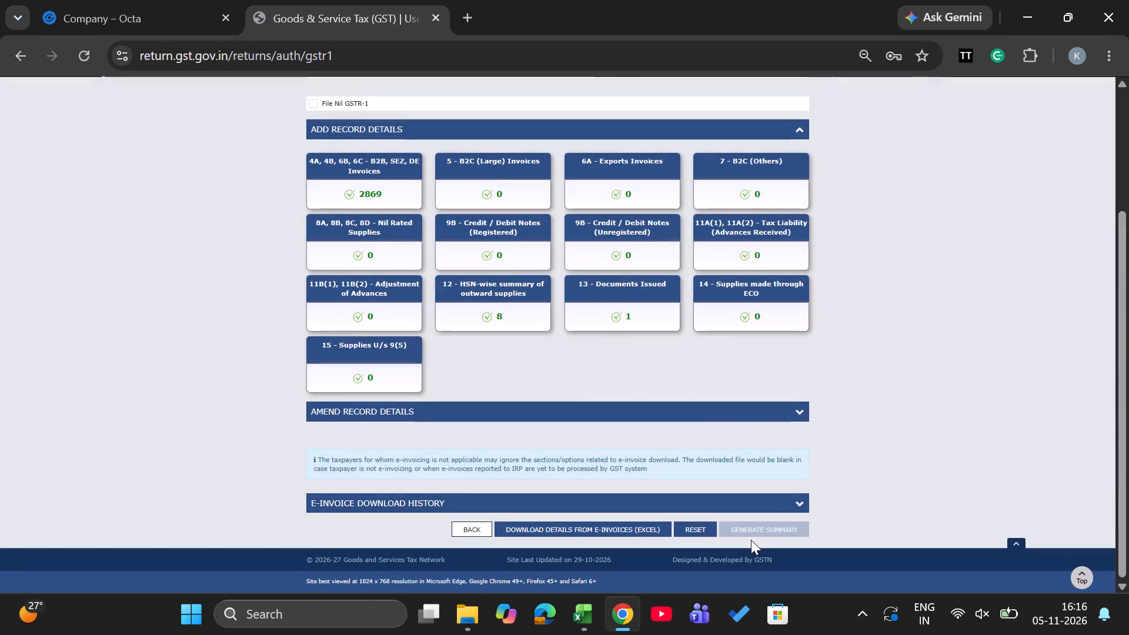
{"action": "left_click", "coordinate": [757, 531]}
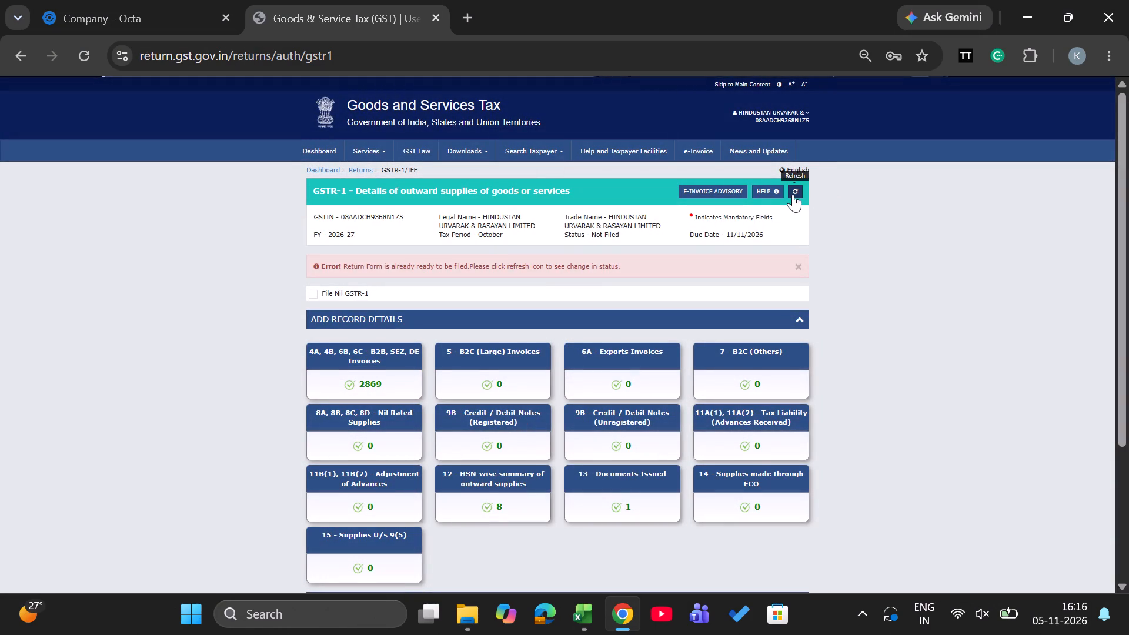
{"action": "left_click", "coordinate": [793, 194]}
{"action": "scroll", "coordinate": [564, 456], "scroll_direction": "down", "scroll_amount": 6}
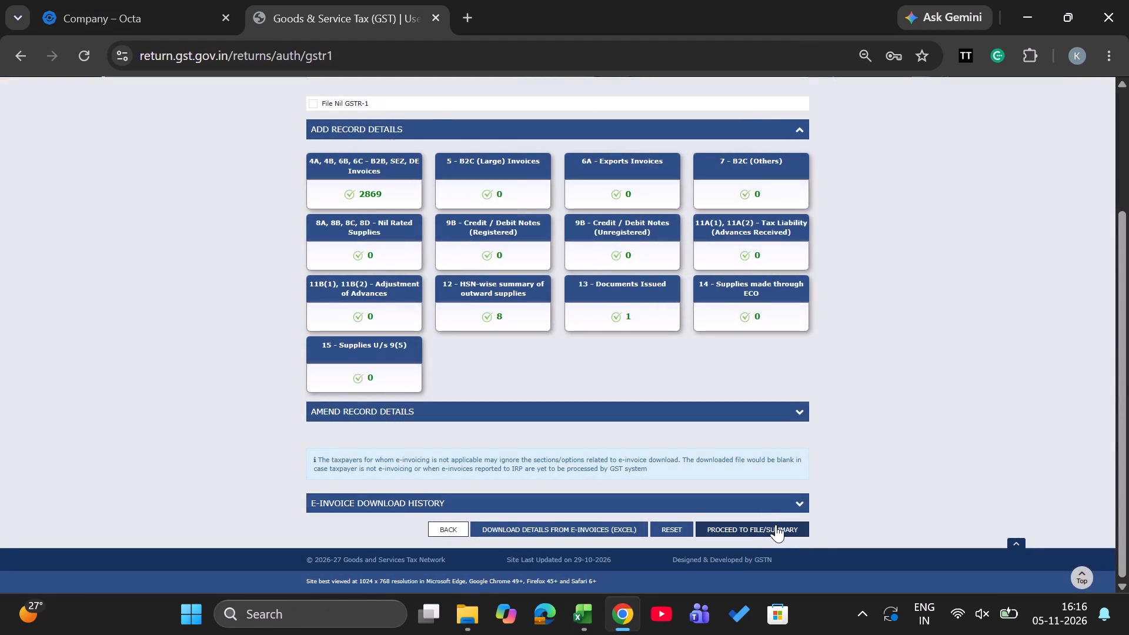
Proceed to the consolidated summary of Rajasthan's October GSTR-1 and start filing the statement.
{"action": "left_click", "coordinate": [776, 524]}
{"action": "scroll", "coordinate": [515, 430], "scroll_direction": "down", "scroll_amount": 11}
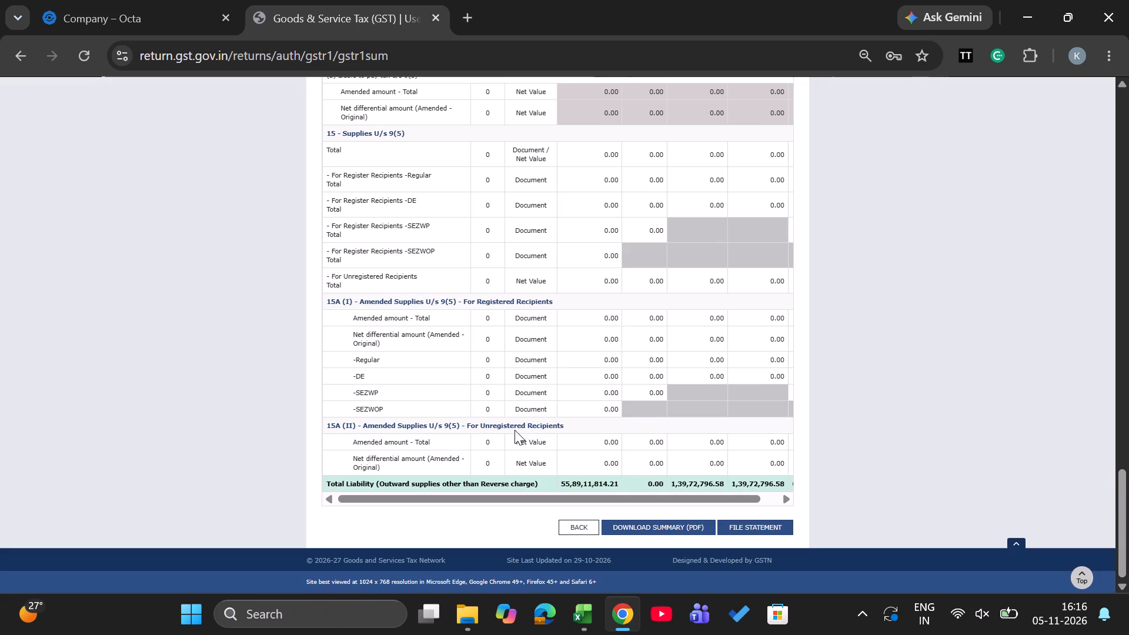
{"action": "left_click", "coordinate": [751, 527]}
{"action": "left_click", "coordinate": [334, 288]}
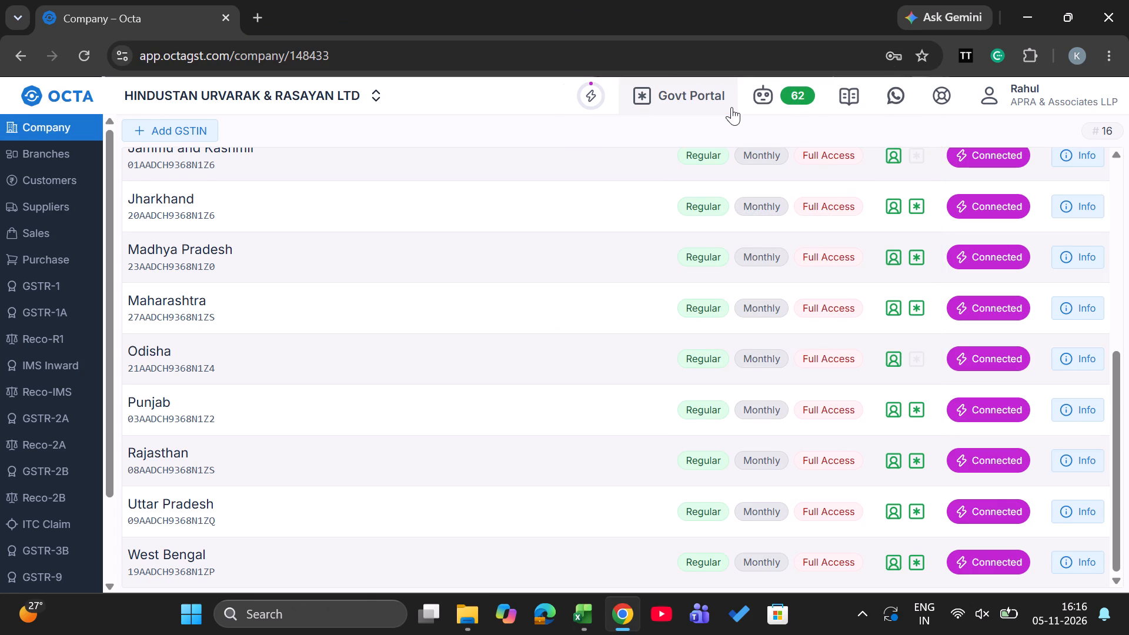